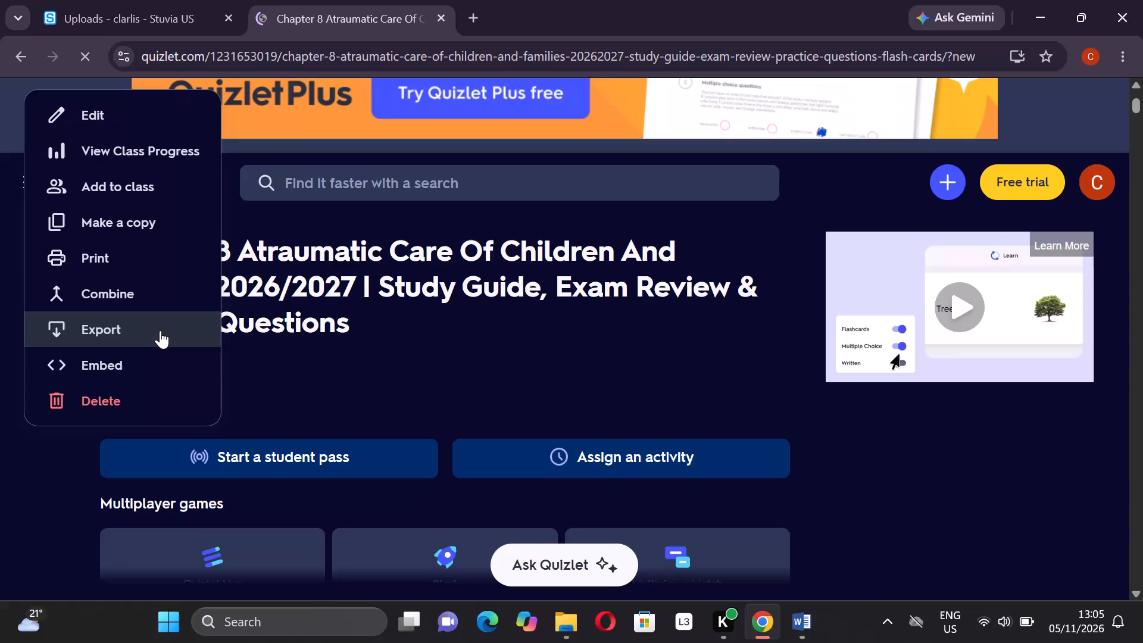
Export the Chapter 8 flashcard set with custom separators "- ANSWER-" between term and definition and "\n\n" between rows, and copy the text.
{"action": "double_click", "coordinate": [155, 330]}
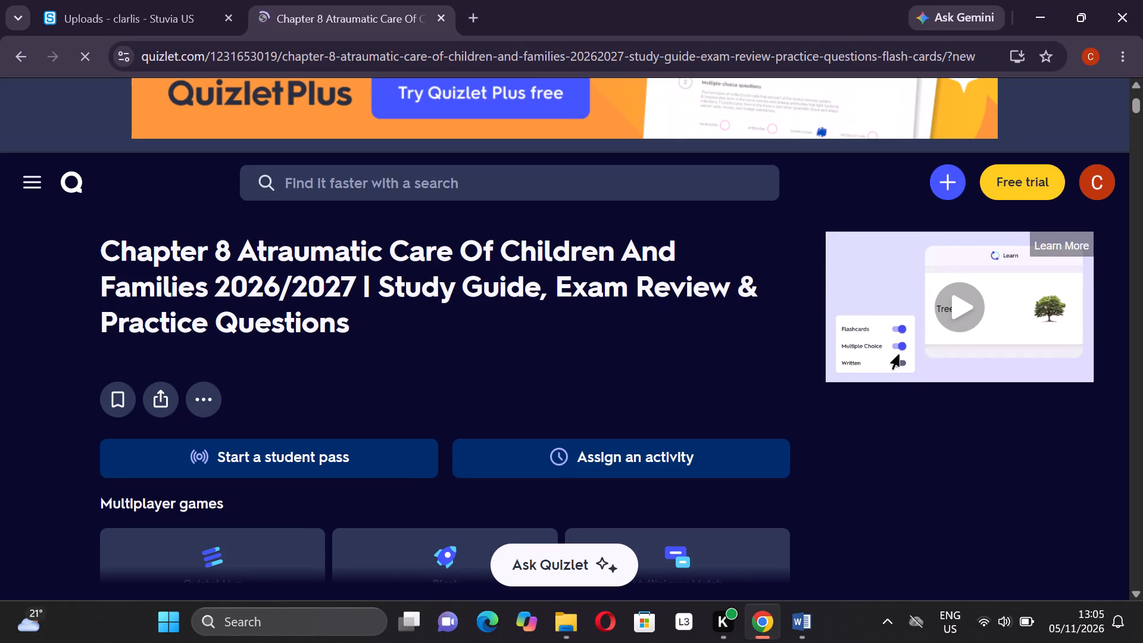
{"action": "left_click", "coordinate": [200, 405]}
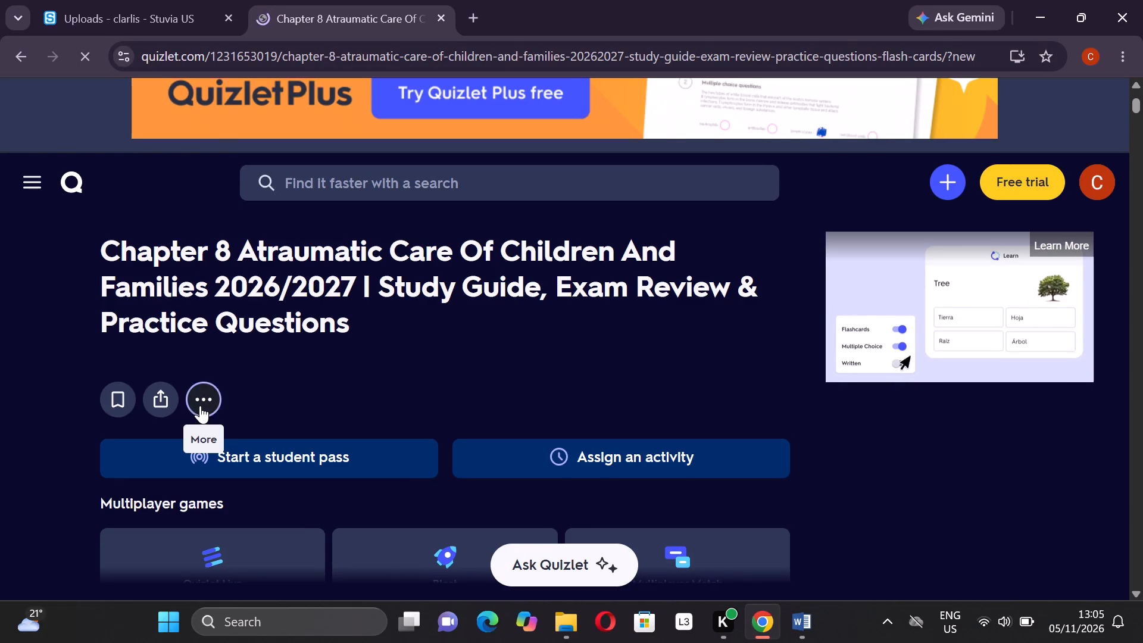
{"action": "left_click", "coordinate": [128, 325]}
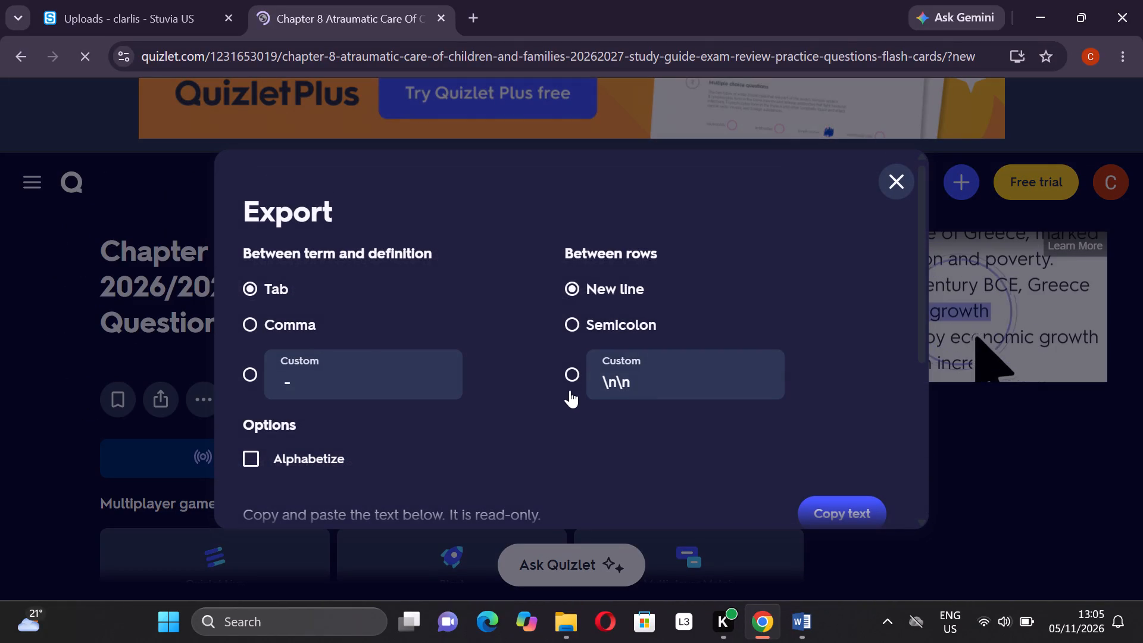
{"action": "left_click", "coordinate": [570, 376]}
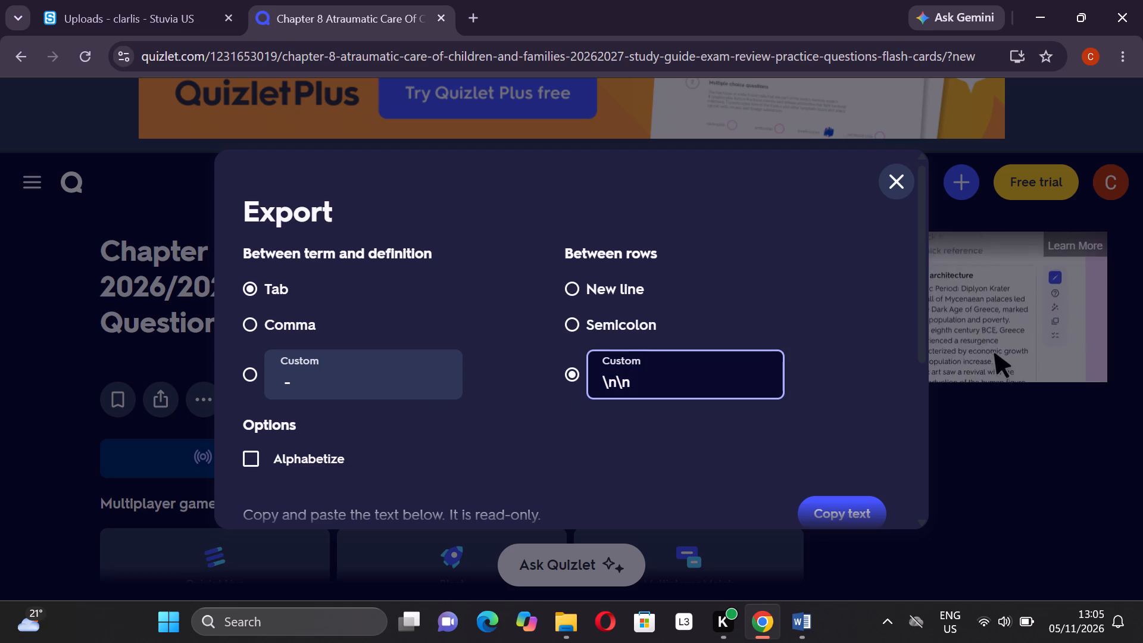
{"action": "left_click", "coordinate": [246, 376]}
{"action": "left_click", "coordinate": [301, 380]}
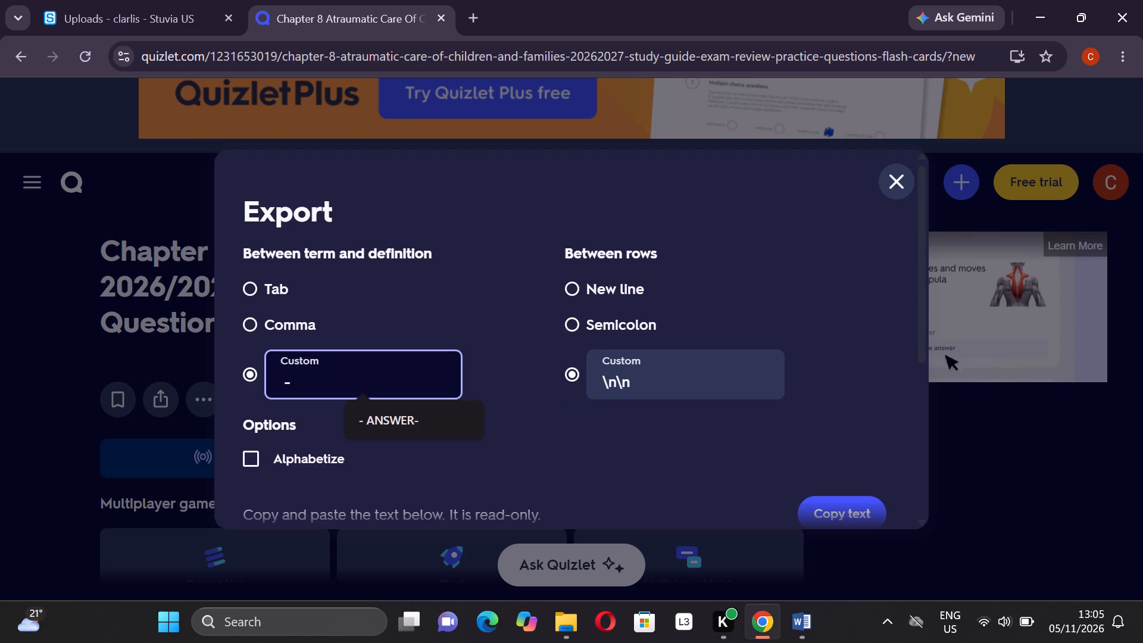
{"action": "left_click", "coordinate": [381, 407]}
{"action": "scroll", "coordinate": [629, 476], "scroll_direction": "down", "scroll_amount": 1}
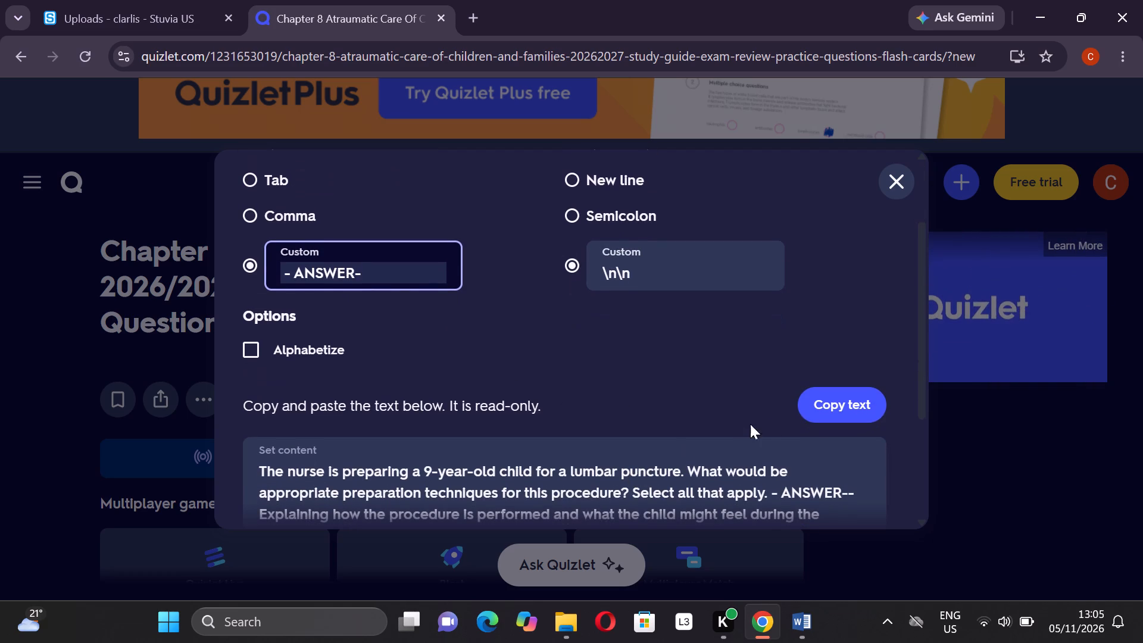
{"action": "left_click", "coordinate": [834, 395]}
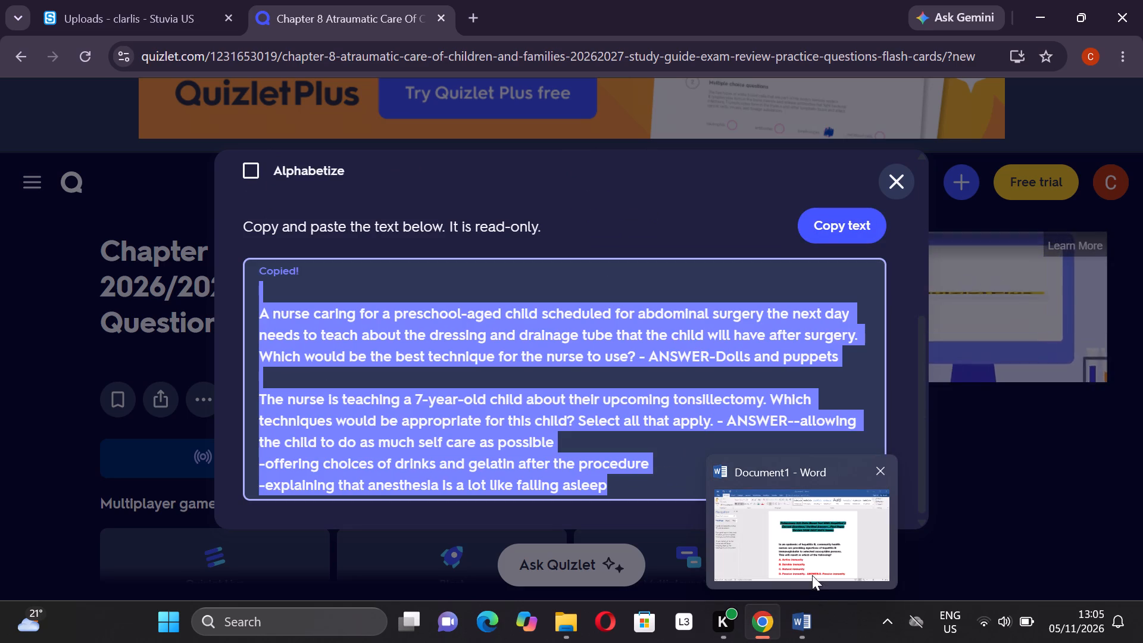
Switch to Word, create a new blank document and paste the copied flashcard text with merged formatting.
{"action": "left_click", "coordinate": [812, 542]}
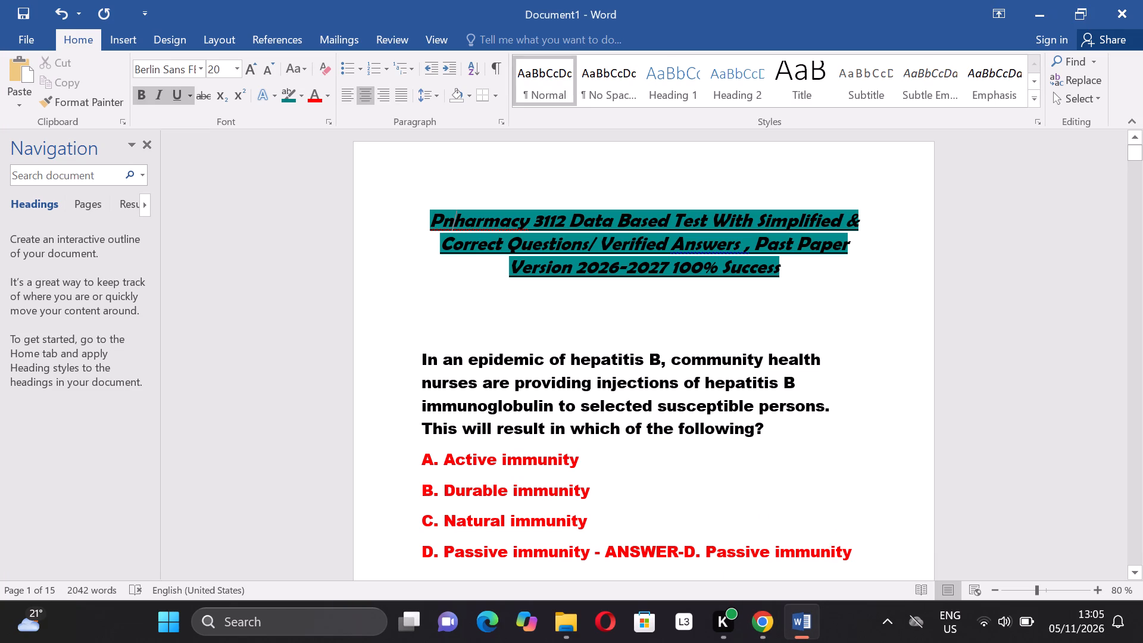
{"action": "key", "text": "ctrl+n"}
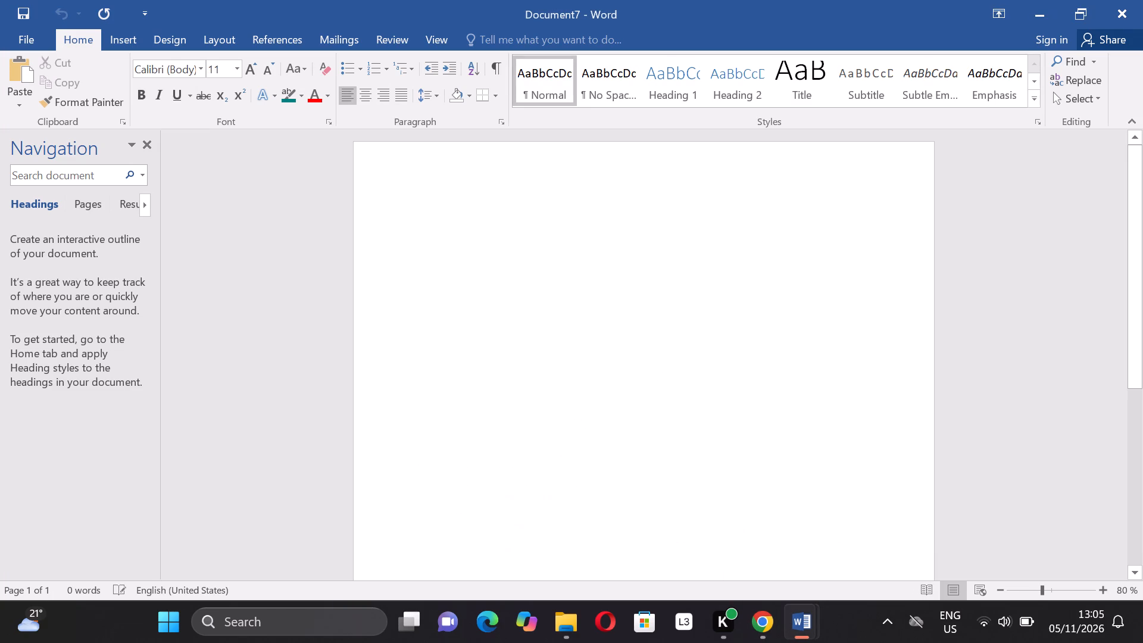
{"action": "right_click", "coordinate": [421, 236]}
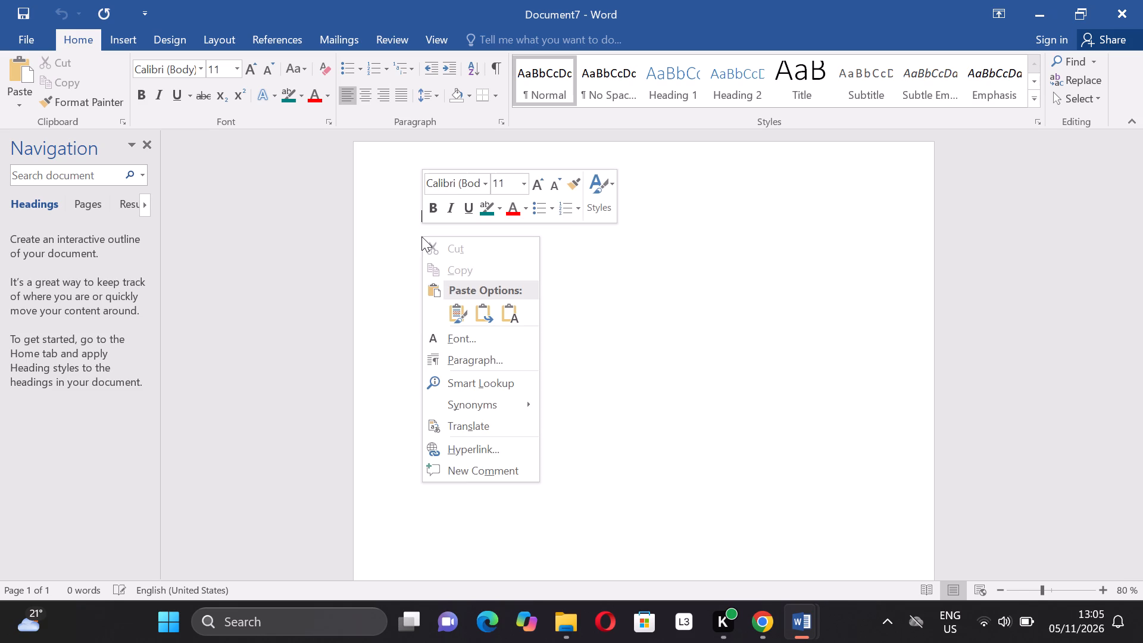
{"action": "left_click", "coordinate": [476, 308]}
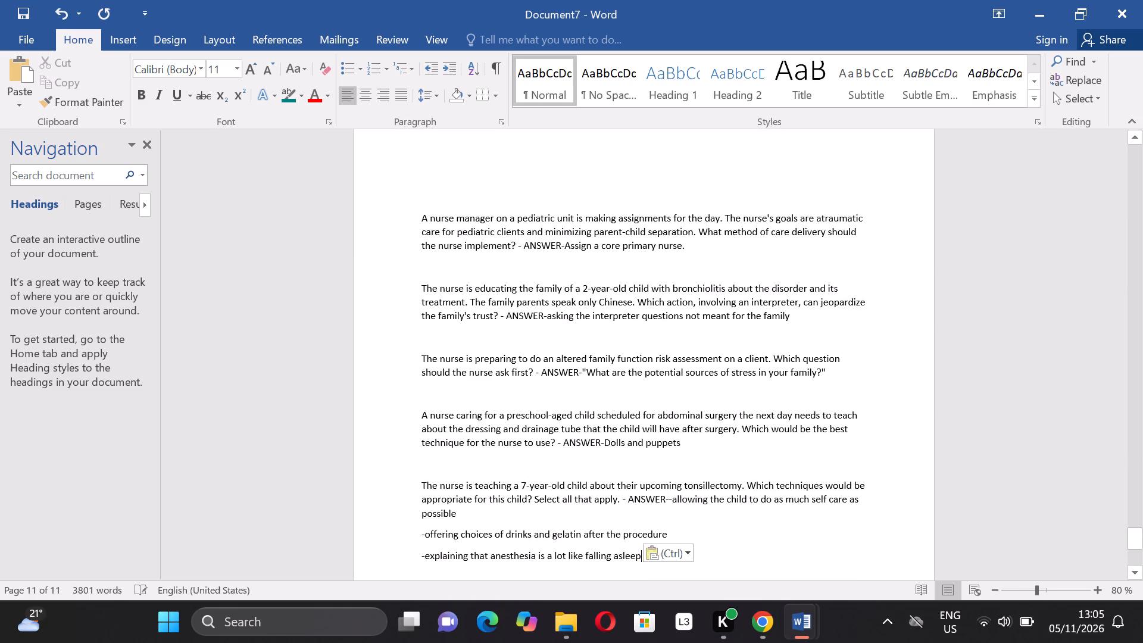
Insert three blank lines above the first question at the start of the document.
{"action": "scroll", "coordinate": [569, 286], "scroll_direction": "down", "scroll_amount": 4}
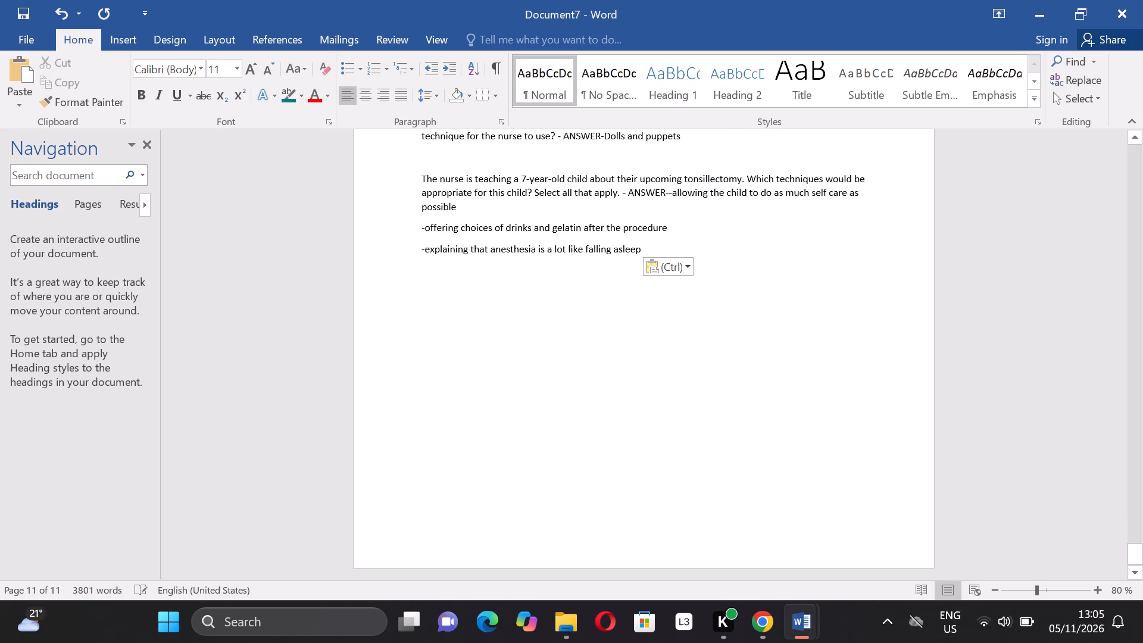
{"action": "scroll", "coordinate": [569, 286], "scroll_direction": "up", "scroll_amount": 20}
{"action": "scroll", "coordinate": [569, 286], "scroll_direction": "up", "scroll_amount": 19}
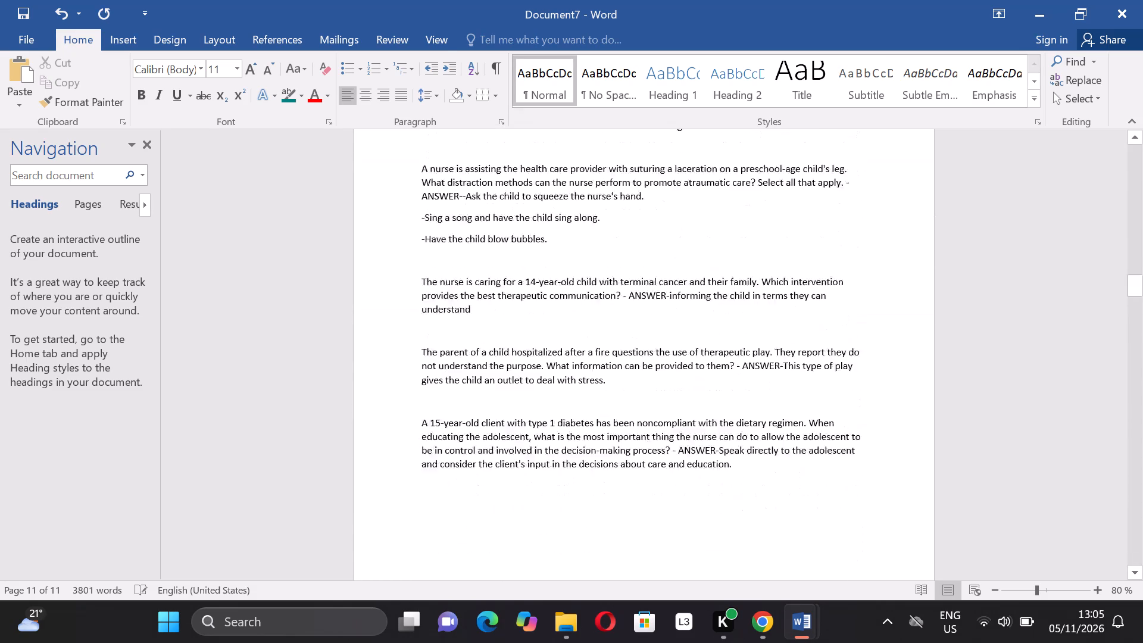
{"action": "scroll", "coordinate": [569, 286], "scroll_direction": "up", "scroll_amount": 20}
{"action": "scroll", "coordinate": [569, 286], "scroll_direction": "up", "scroll_amount": 12}
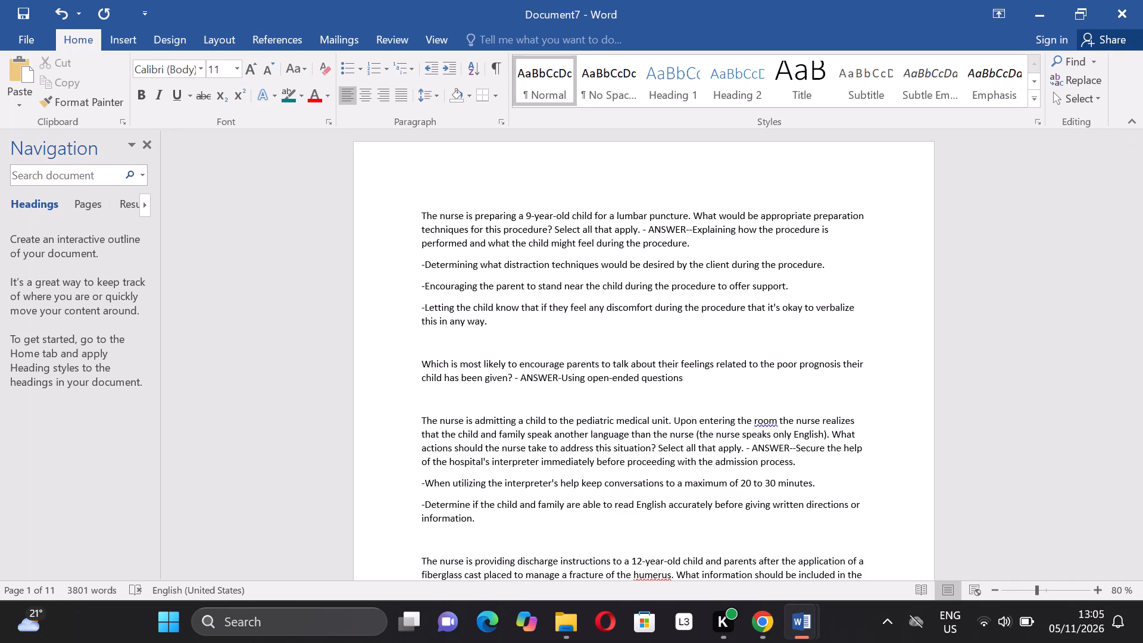
{"action": "left_click", "coordinate": [416, 210]}
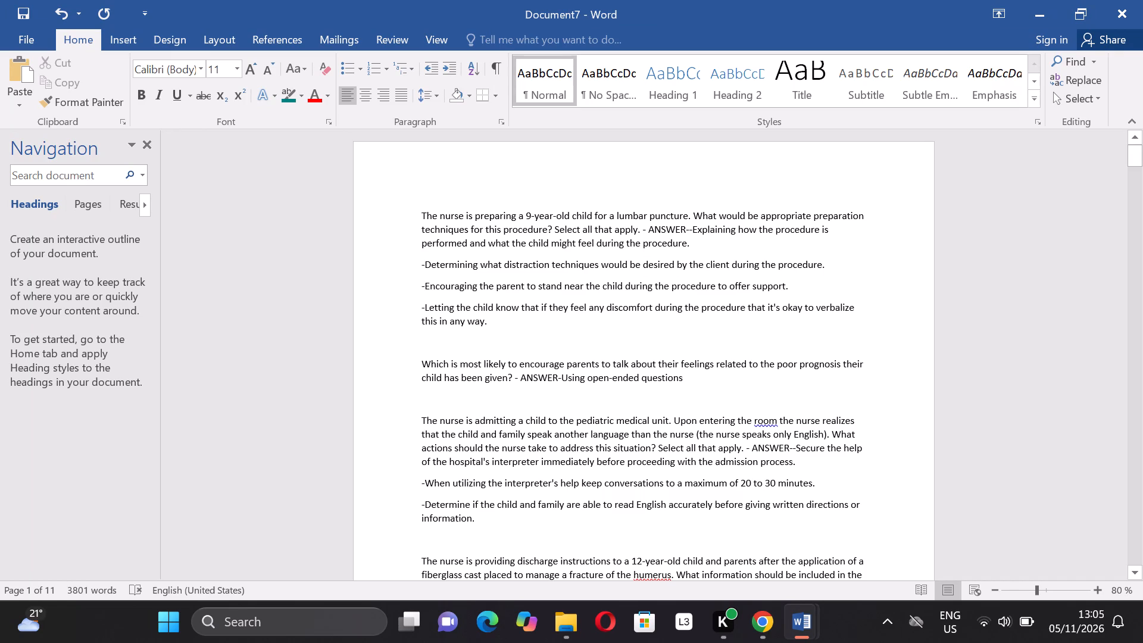
{"action": "key", "text": "Return"}
{"action": "key", "text": "Return"}
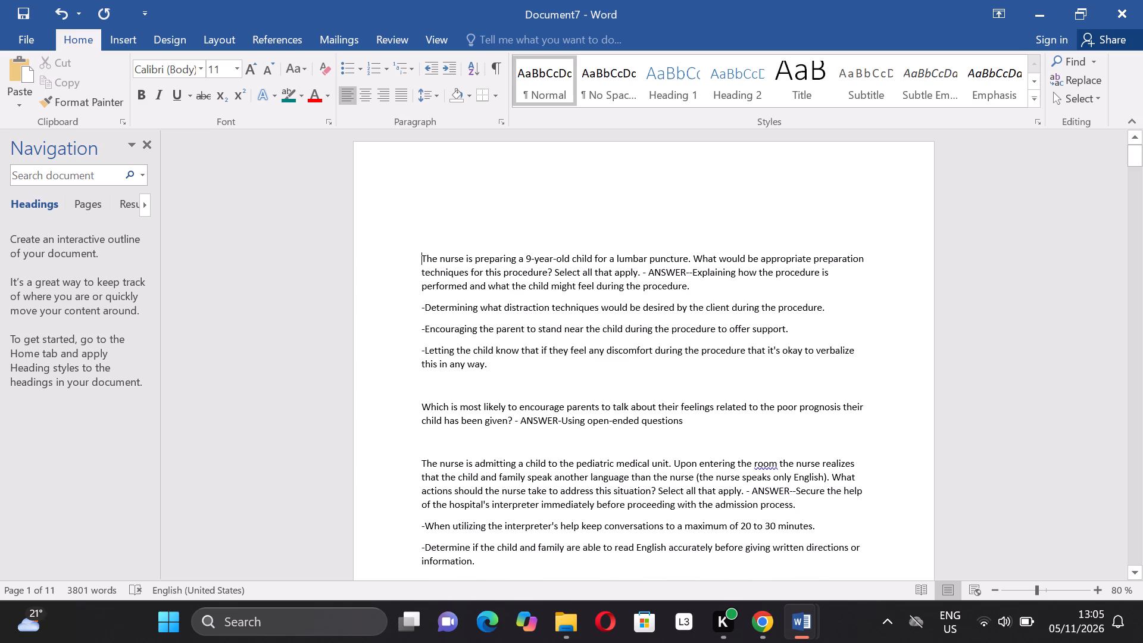
{"action": "left_click", "coordinate": [420, 200]}
{"action": "key", "text": "Return"}
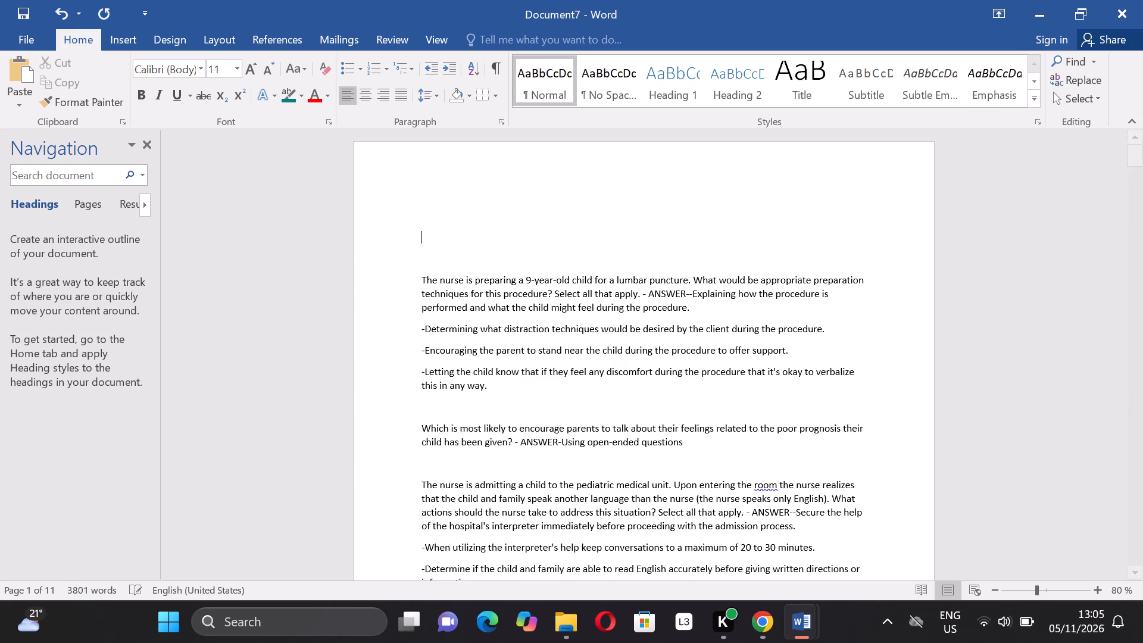
{"action": "left_click", "coordinate": [421, 202]}
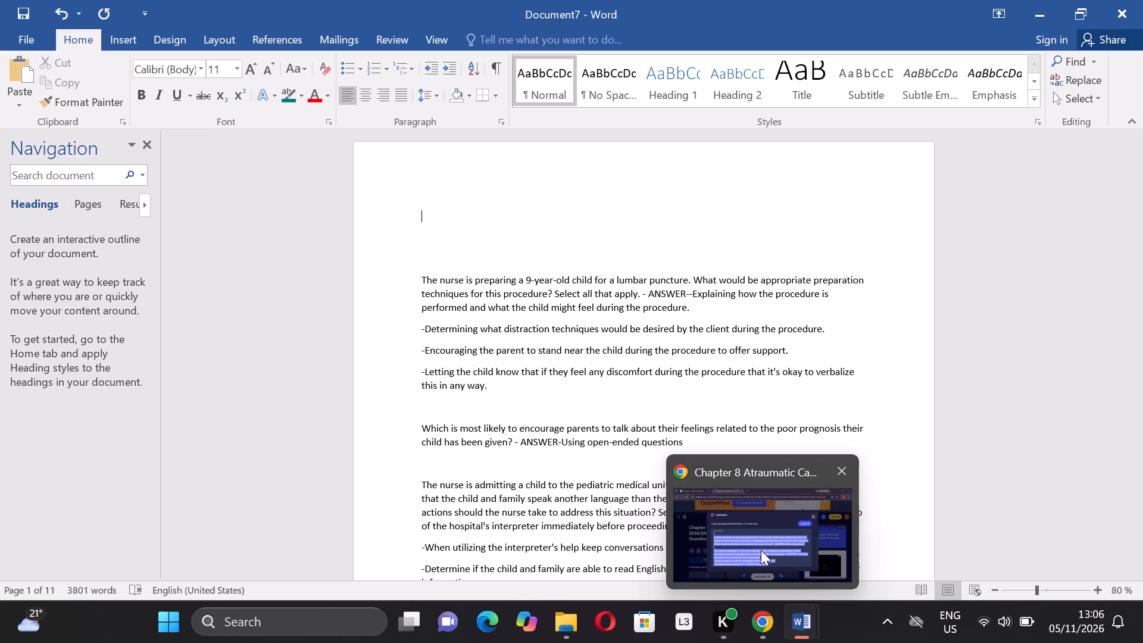
Copy the full Chapter 8 set title from the Quizlet page in Chrome and paste it with merged formatting on the Word document's first line.
{"action": "left_click", "coordinate": [761, 550]}
{"action": "left_click", "coordinate": [891, 192]}
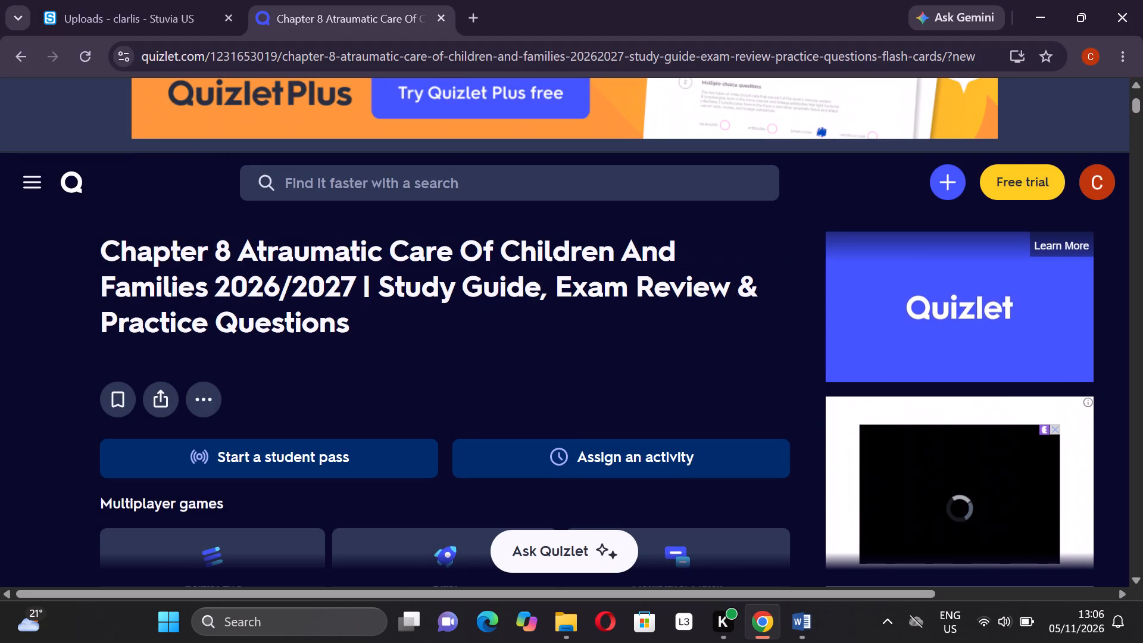
{"action": "left_click_drag", "start_coordinate": [102, 241], "coordinate": [418, 325]}
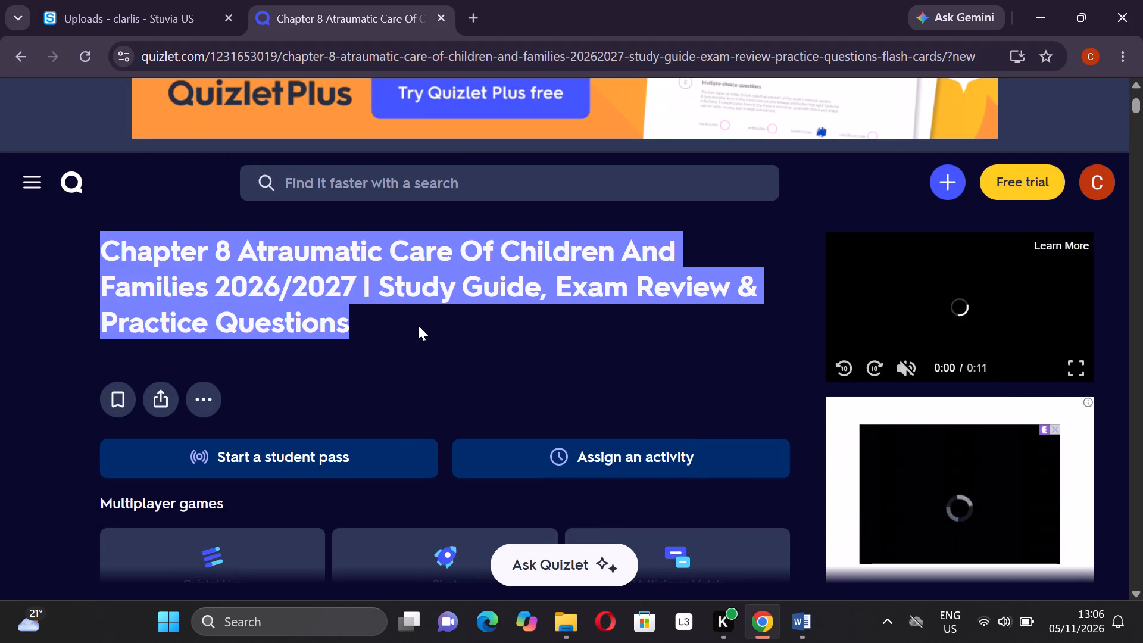
{"action": "key", "text": "ctrl+c"}
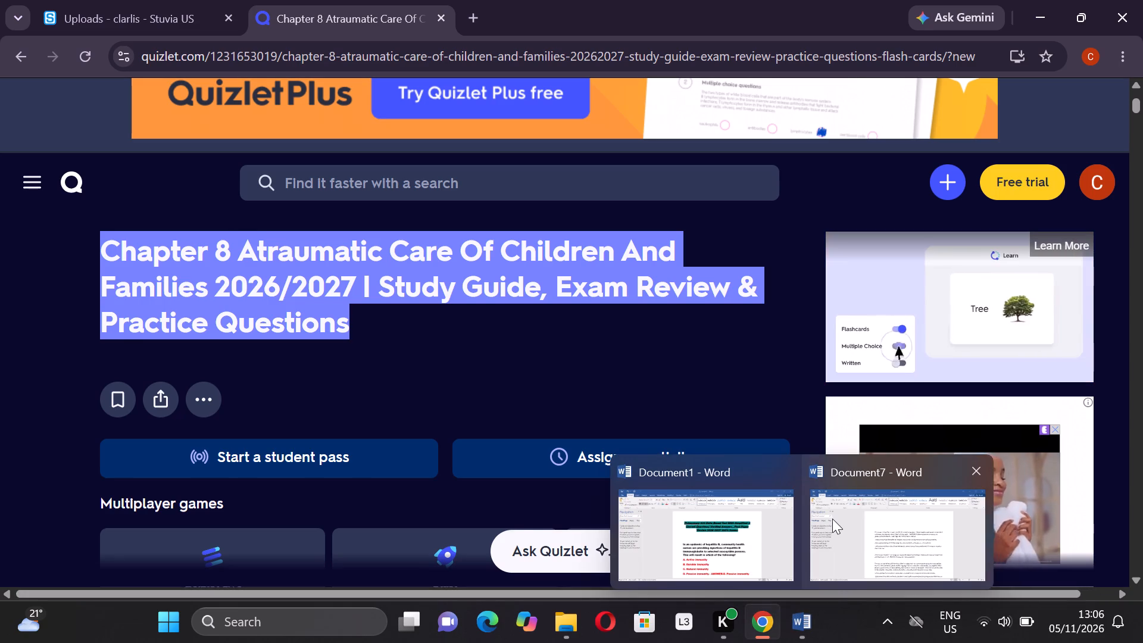
{"action": "left_click", "coordinate": [832, 519]}
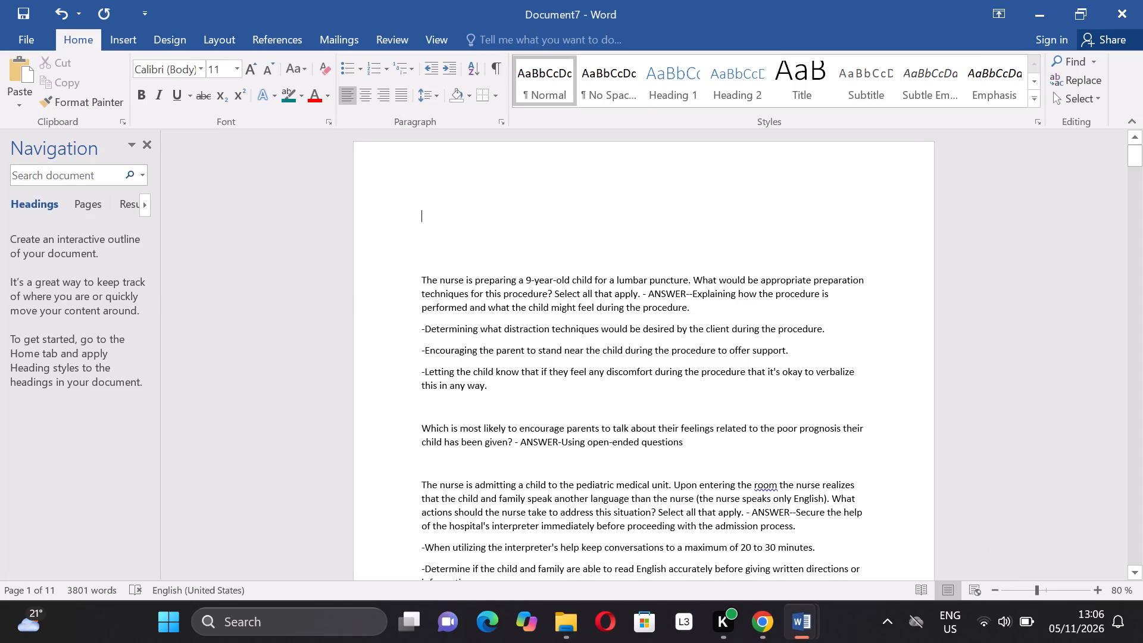
{"action": "right_click", "coordinate": [414, 216]}
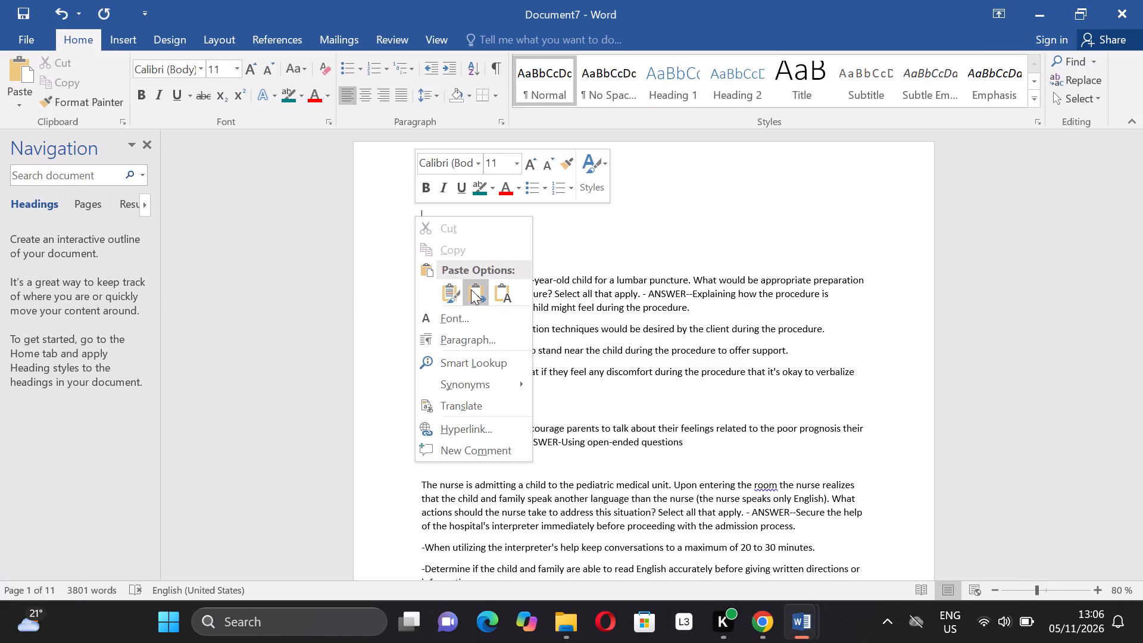
{"action": "left_click", "coordinate": [471, 289]}
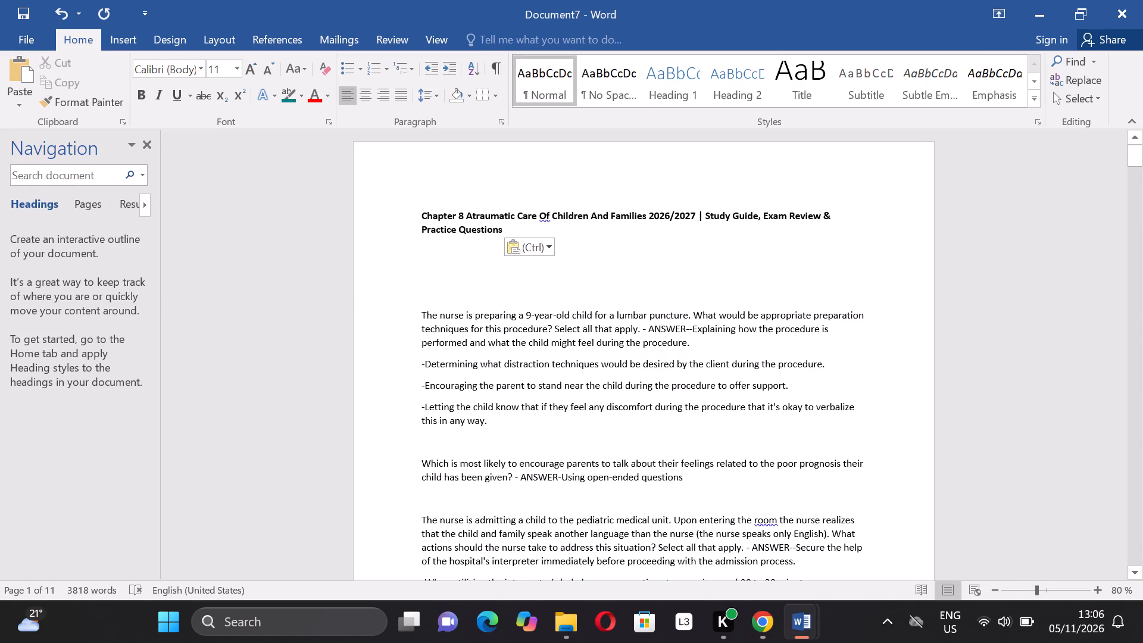
Delete one blank line between the title and the first question.
{"action": "left_click", "coordinate": [420, 277]}
{"action": "key", "text": "BackSpace"}
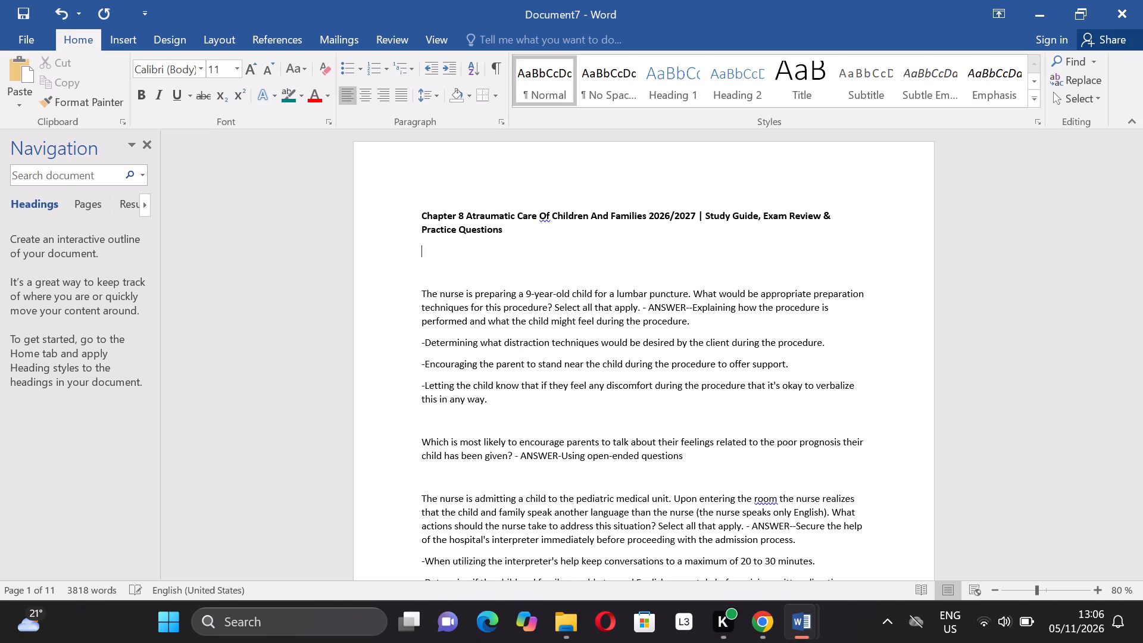
Cut the text from the question starting "A family is anxious for information" through "anesthesia is a lot like" in the last answer.
{"action": "scroll", "coordinate": [557, 436], "scroll_direction": "down", "scroll_amount": 20}
{"action": "scroll", "coordinate": [557, 436], "scroll_direction": "down", "scroll_amount": 2}
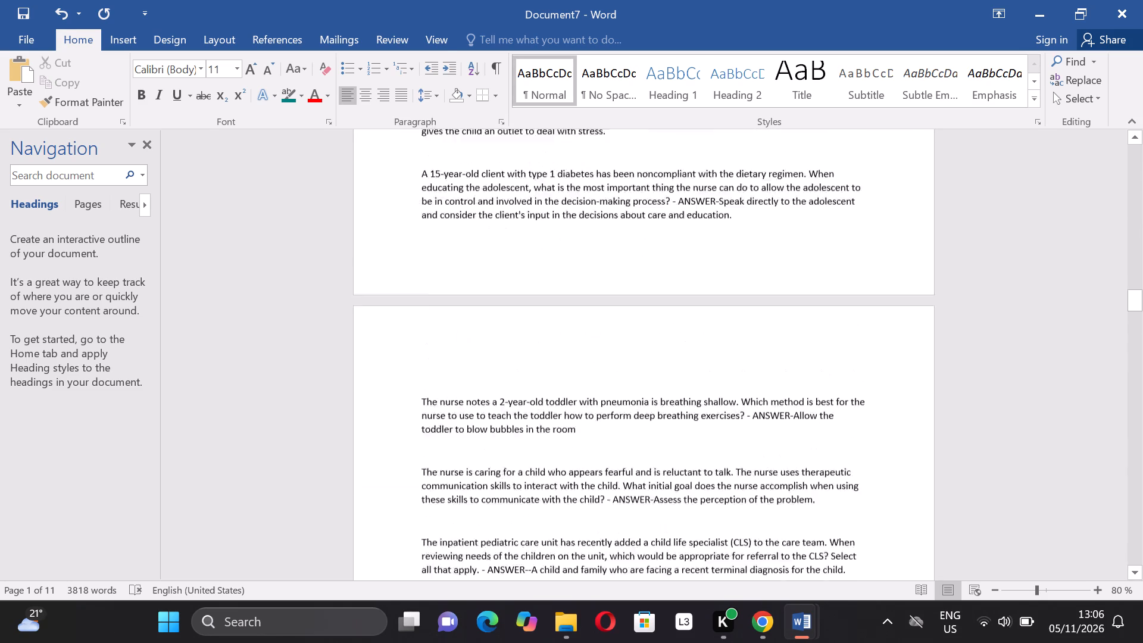
{"action": "scroll", "coordinate": [557, 436], "scroll_direction": "down", "scroll_amount": 19}
{"action": "scroll", "coordinate": [557, 436], "scroll_direction": "up", "scroll_amount": 5}
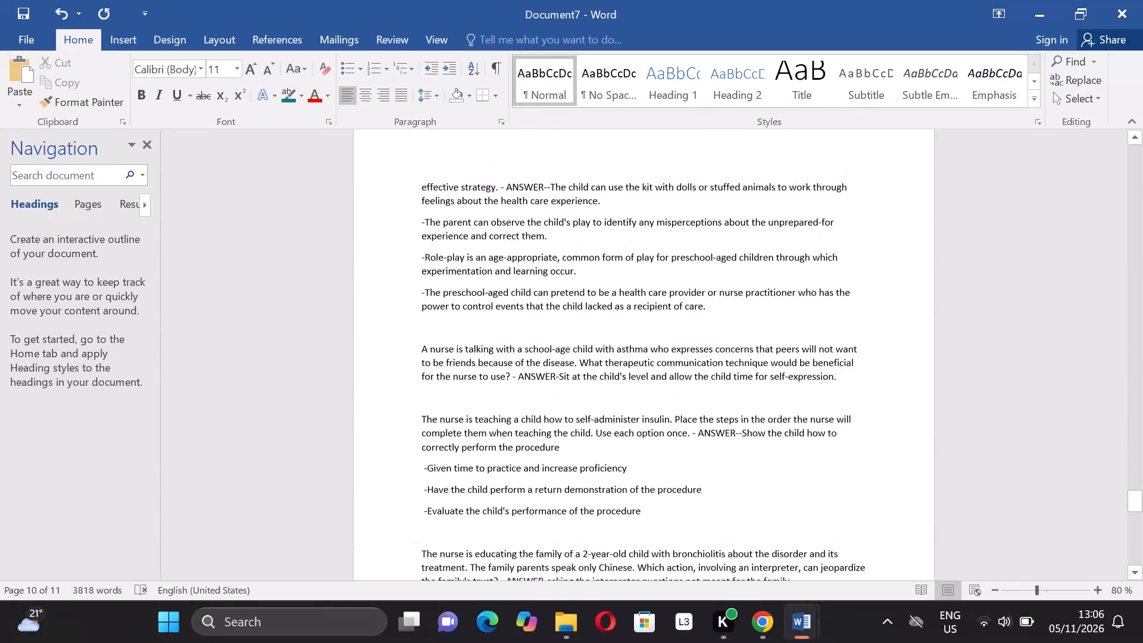
{"action": "scroll", "coordinate": [557, 436], "scroll_direction": "up", "scroll_amount": 14}
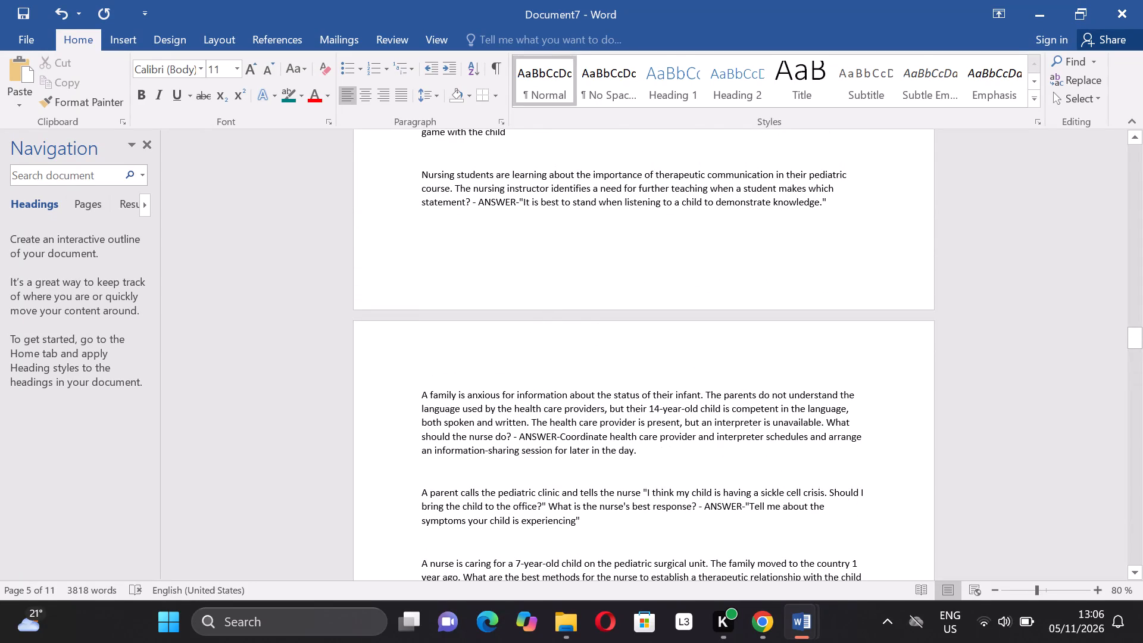
{"action": "left_click_drag", "start_coordinate": [419, 389], "coordinate": [585, 642]}
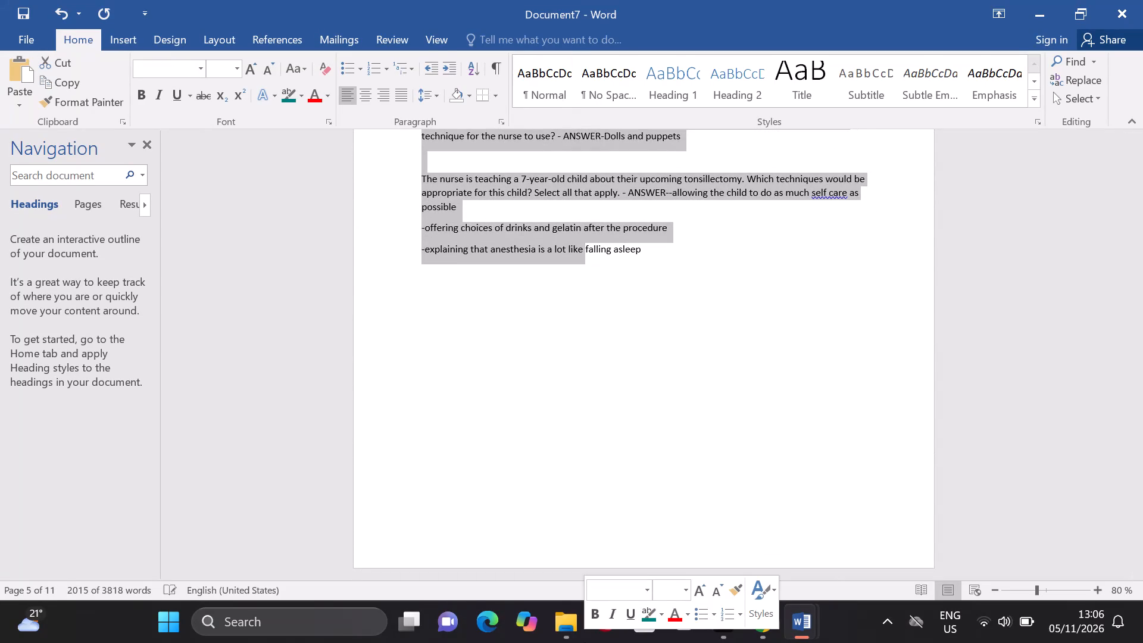
{"action": "key", "text": "ctrl+c"}
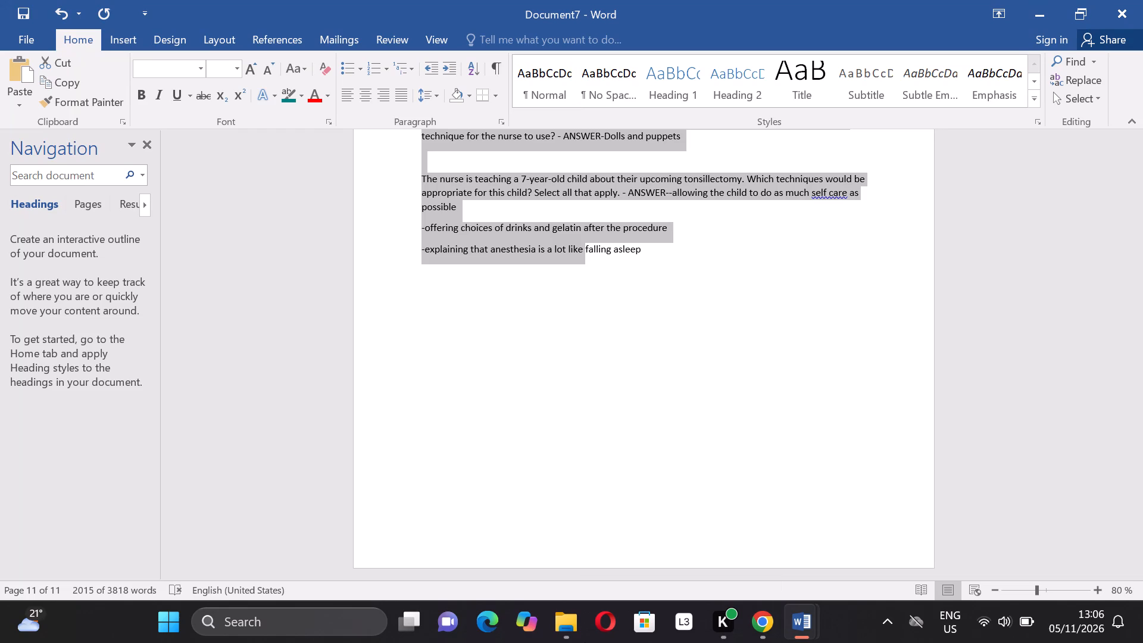
{"action": "key", "text": "ctrl+x"}
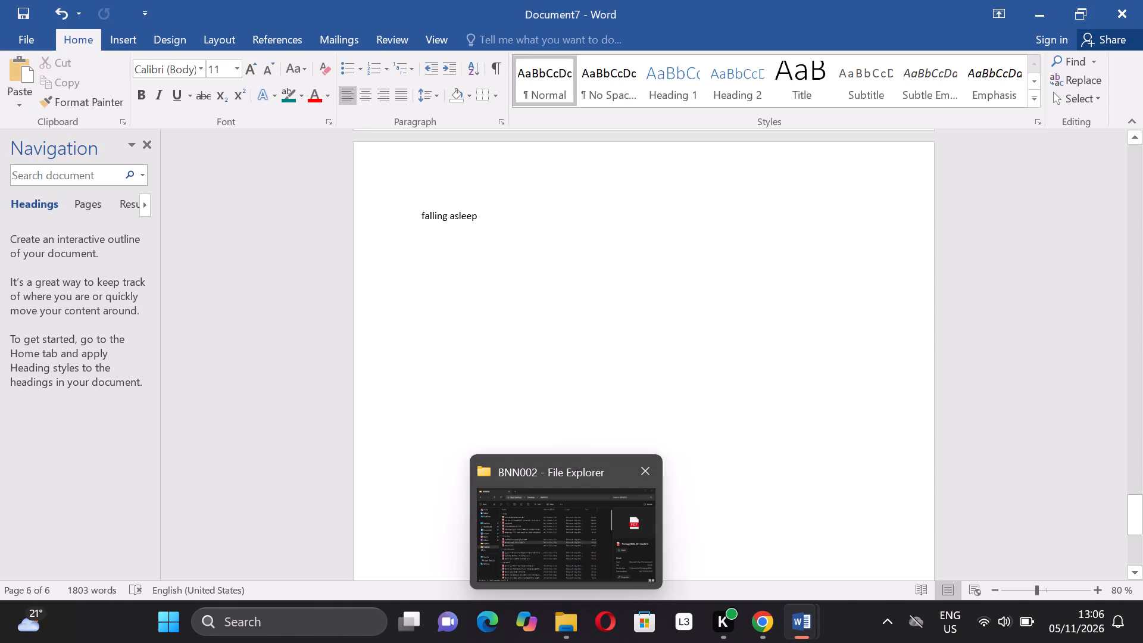
{"action": "scroll", "coordinate": [480, 321], "scroll_direction": "up", "scroll_amount": 20}
{"action": "scroll", "coordinate": [480, 321], "scroll_direction": "up", "scroll_amount": 6}
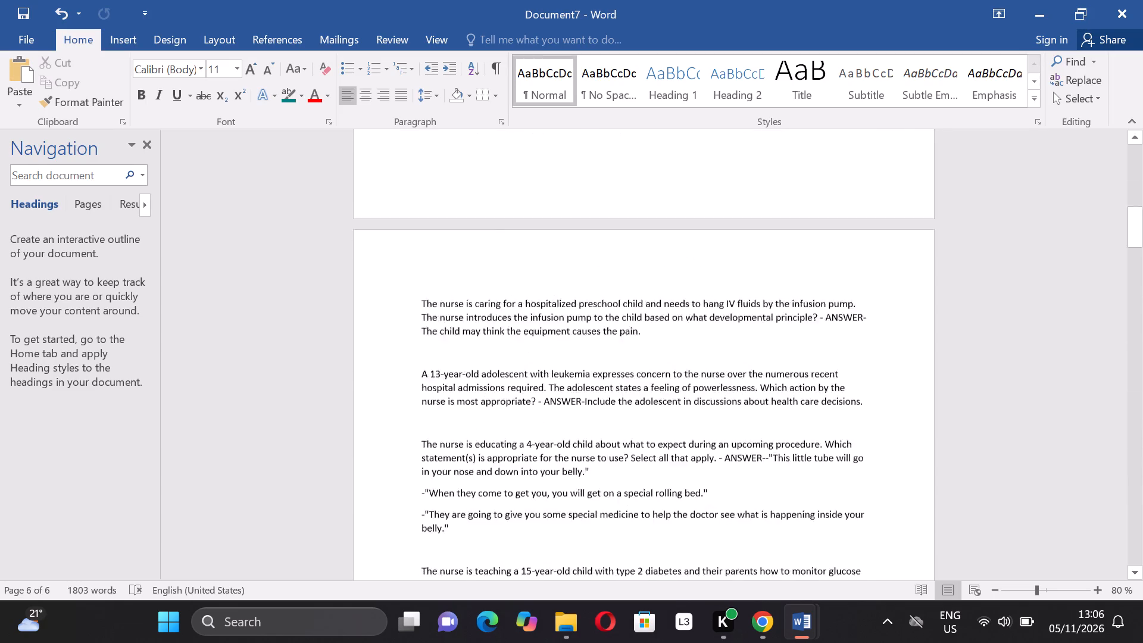
{"action": "scroll", "coordinate": [480, 321], "scroll_direction": "up", "scroll_amount": 17}
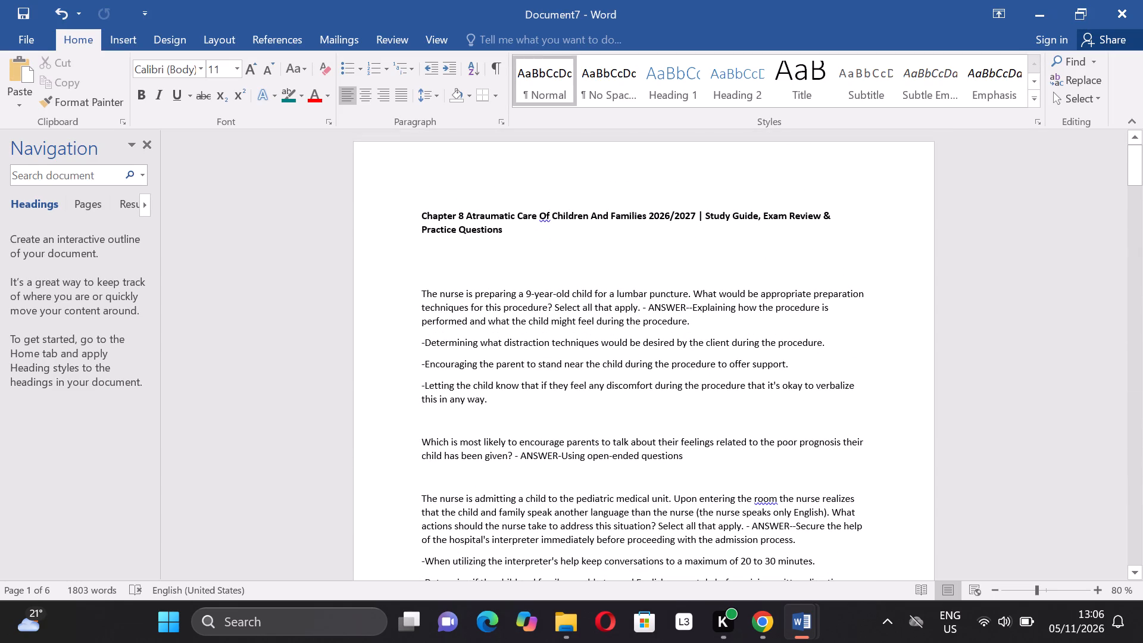
Paste the cut block of questions and answers on the blank line between the title and the lumbar puncture question.
{"action": "left_click", "coordinate": [415, 266]}
{"action": "key", "text": "ctrl+v"}
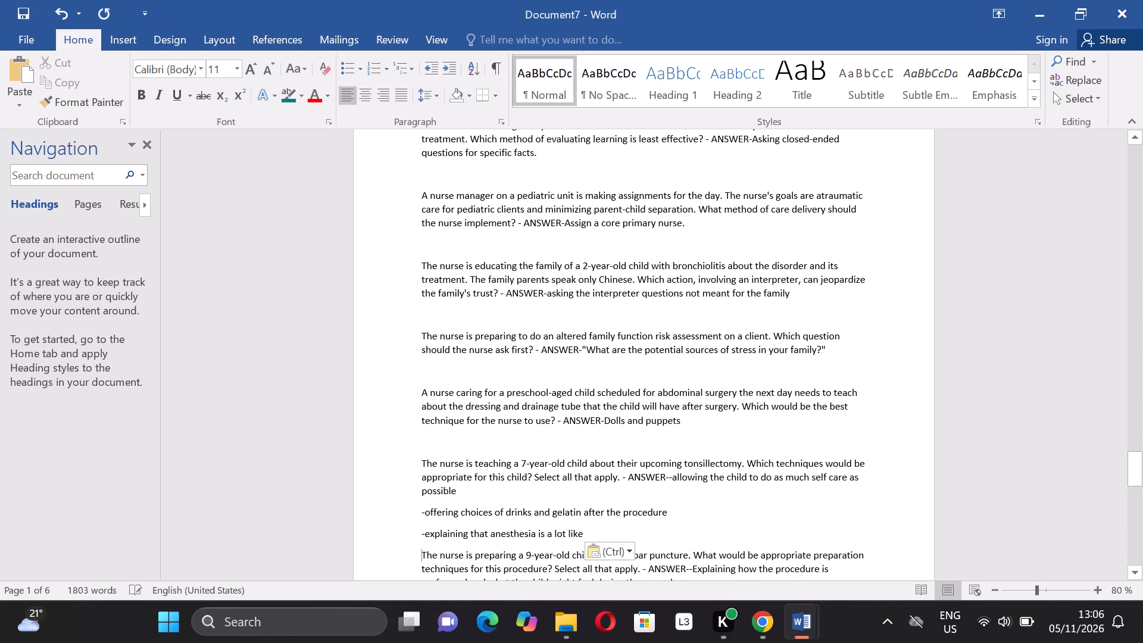
Colour the first three answers red, from "Coordinate health care provider" through "asks the child and family about cultural practices.".
{"action": "scroll", "coordinate": [415, 266], "scroll_direction": "up", "scroll_amount": 4}
{"action": "scroll", "coordinate": [415, 266], "scroll_direction": "up", "scroll_amount": 19}
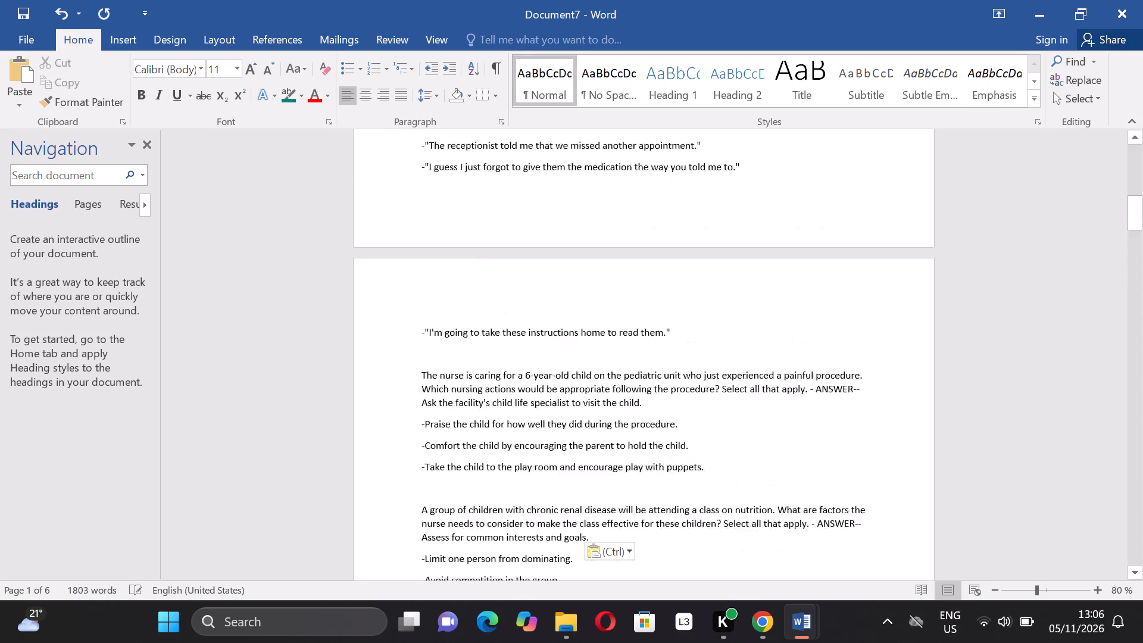
{"action": "scroll", "coordinate": [415, 266], "scroll_direction": "up", "scroll_amount": 16}
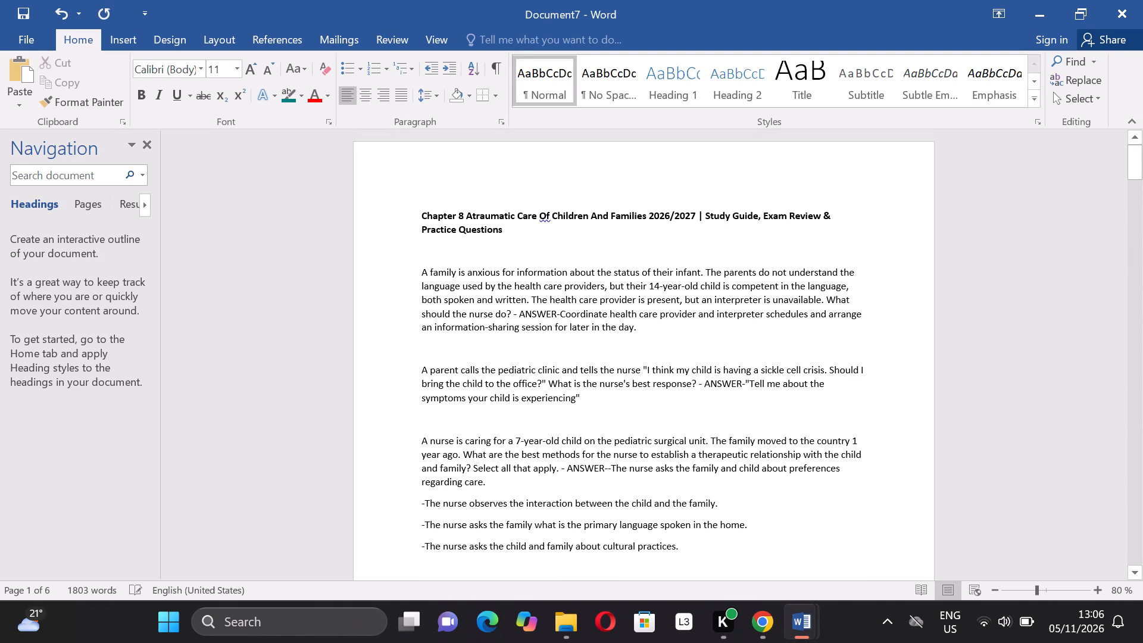
{"action": "left_click_drag", "start_coordinate": [517, 313], "coordinate": [657, 335]}
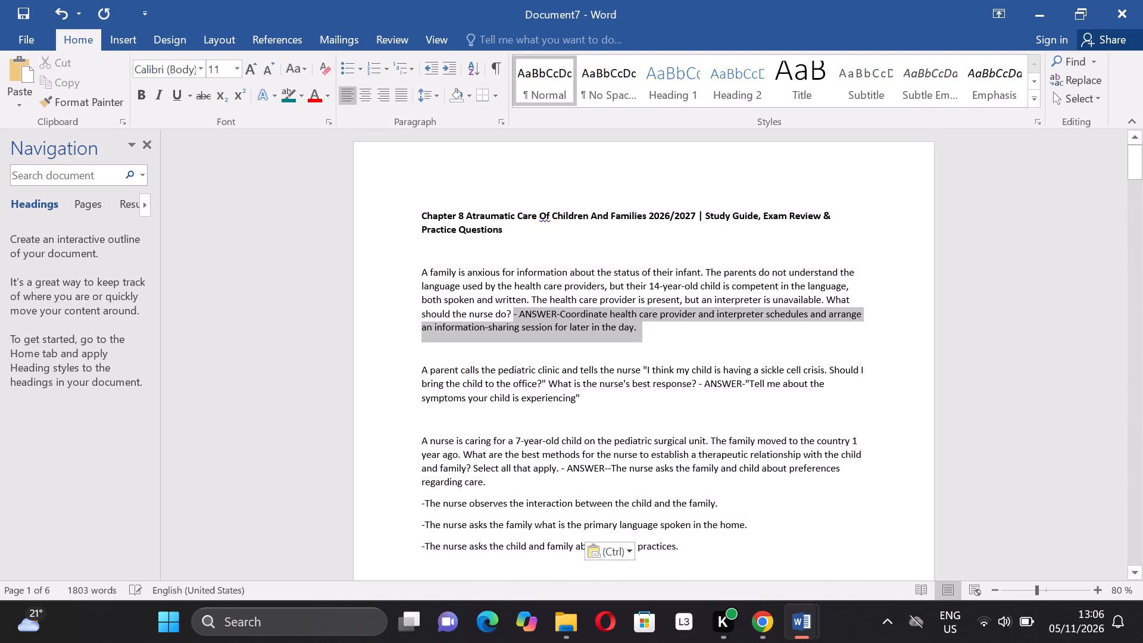
{"action": "left_click", "coordinate": [743, 308]}
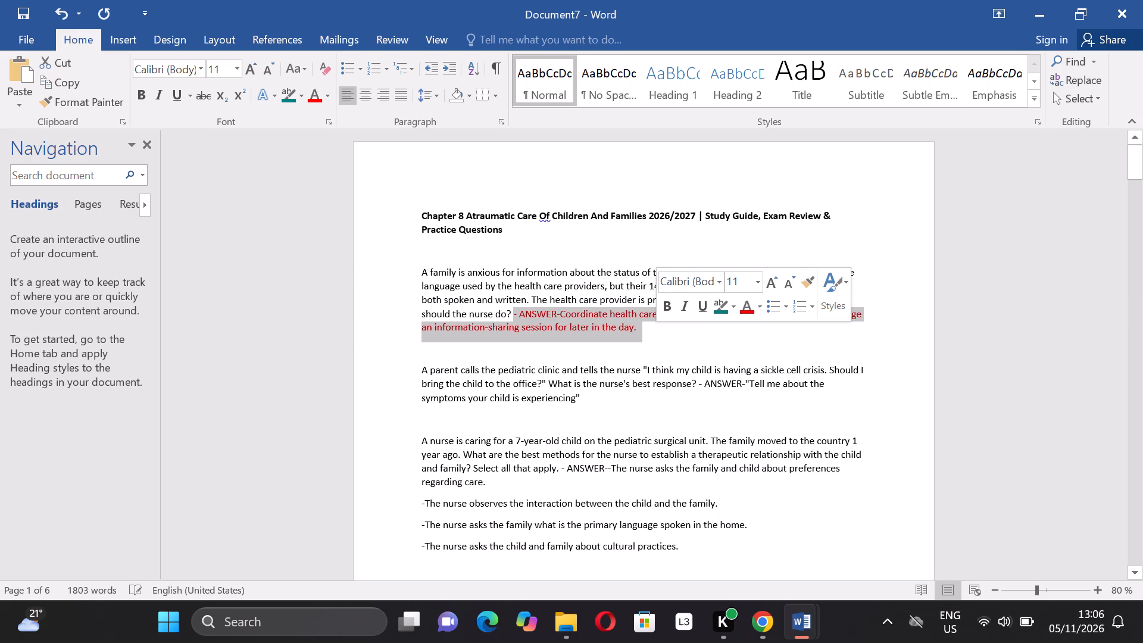
{"action": "left_click_drag", "start_coordinate": [700, 385], "coordinate": [733, 416]}
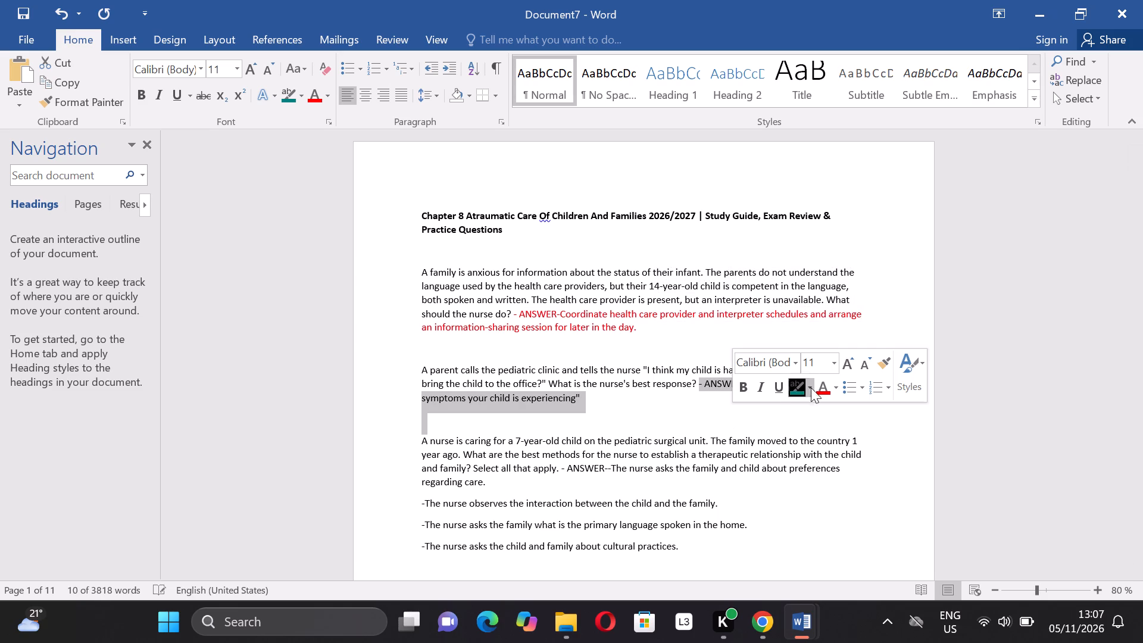
{"action": "left_click", "coordinate": [818, 380]}
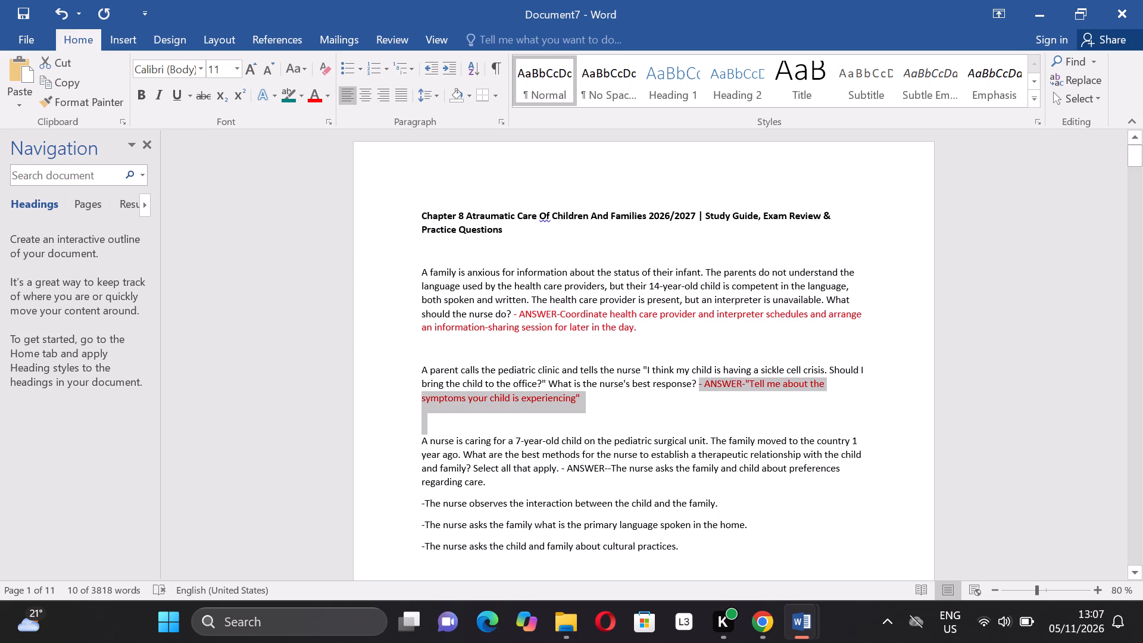
{"action": "left_click_drag", "start_coordinate": [566, 464], "coordinate": [679, 555]}
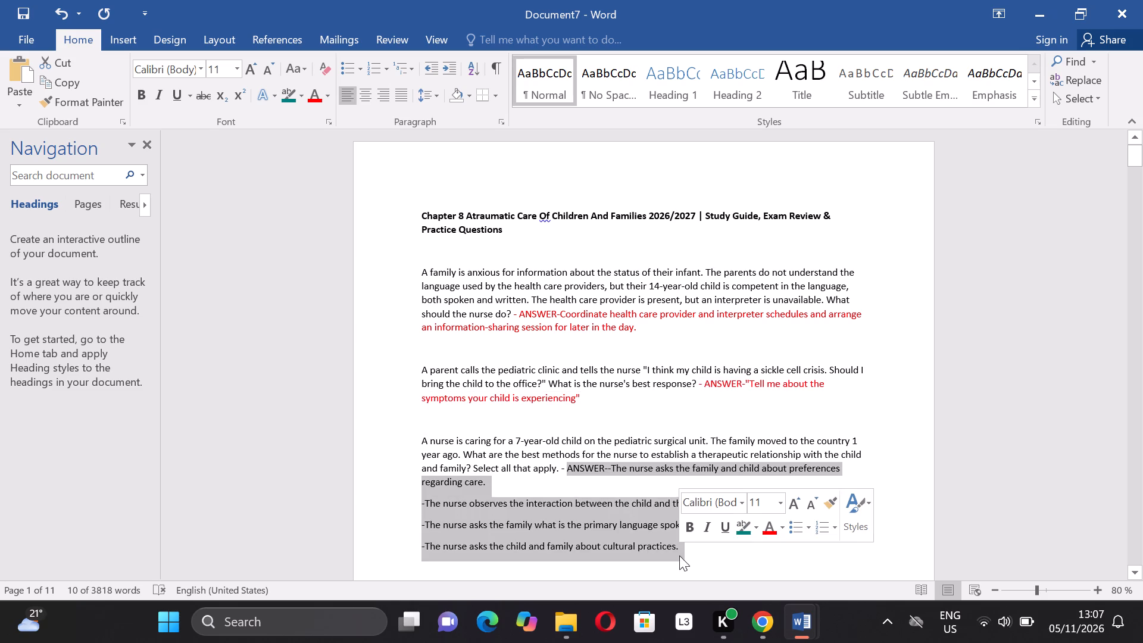
{"action": "left_click", "coordinate": [763, 525]}
Colour the answers "You sound worried. Let's talk about tomorrow." and "Assign a core primary nurse." red.
{"action": "scroll", "coordinate": [536, 441], "scroll_direction": "down", "scroll_amount": 1}
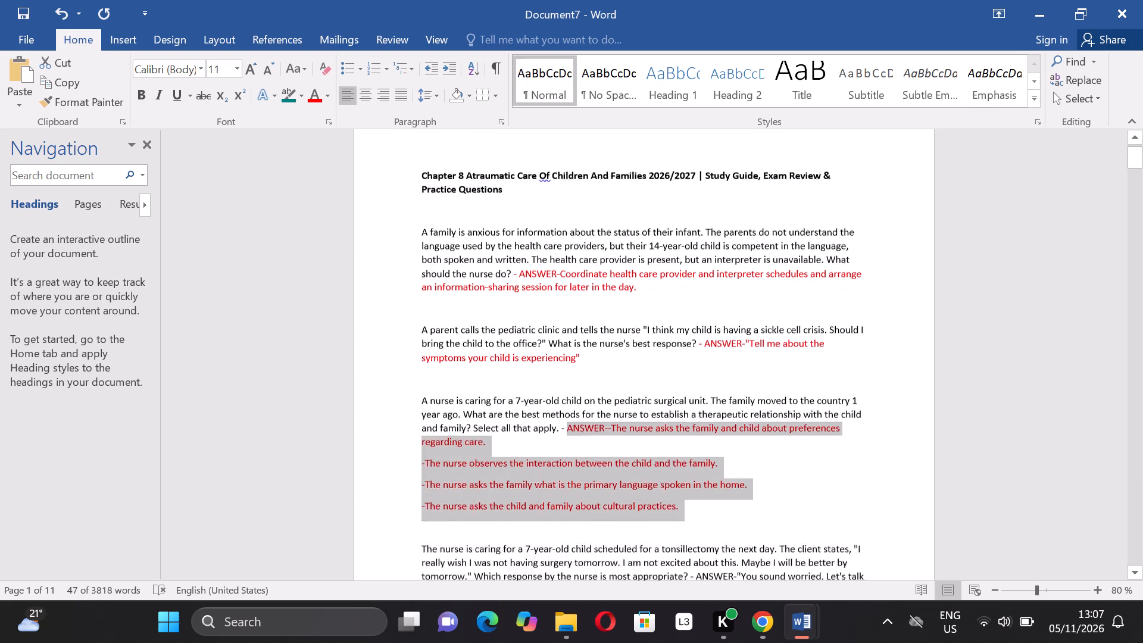
{"action": "scroll", "coordinate": [536, 441], "scroll_direction": "down", "scroll_amount": 3}
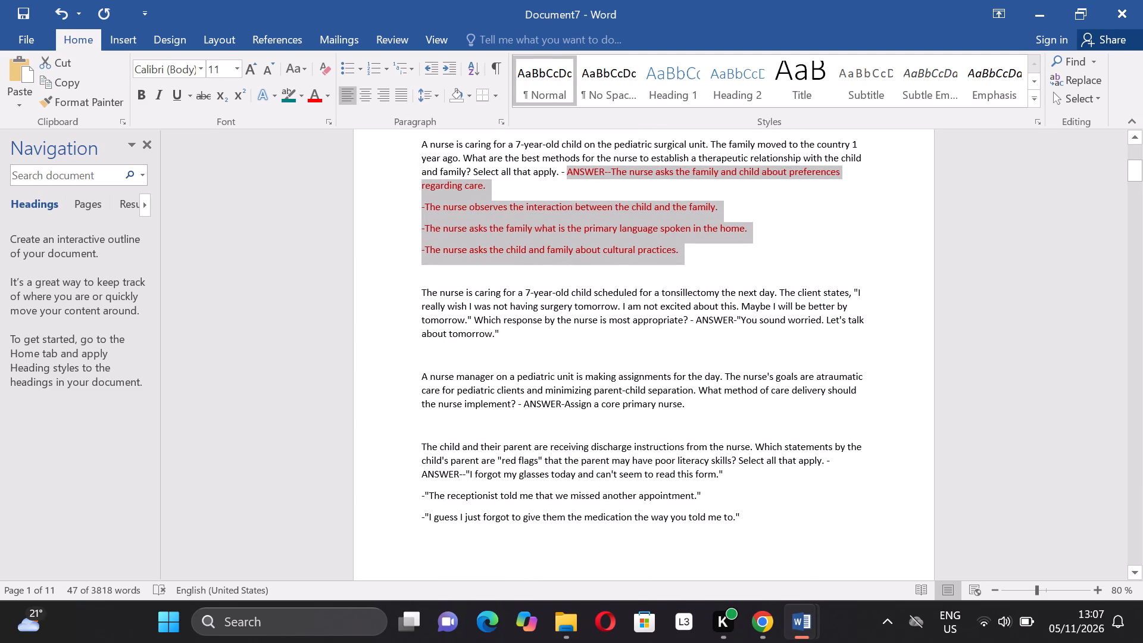
{"action": "left_click_drag", "start_coordinate": [694, 318], "coordinate": [710, 342]}
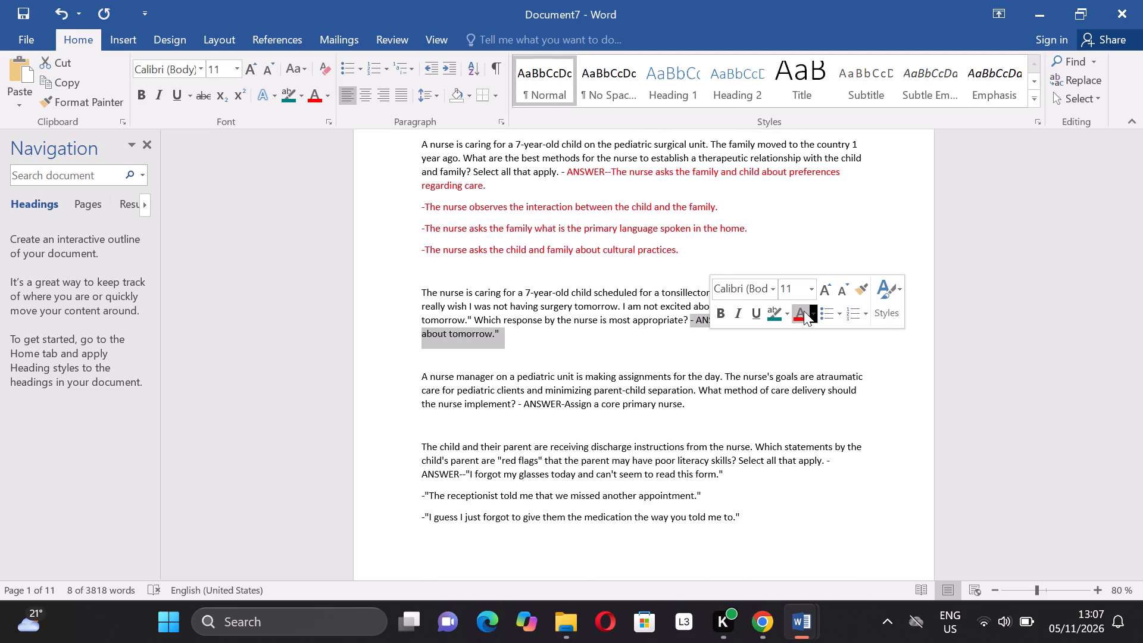
{"action": "left_click", "coordinate": [804, 310]}
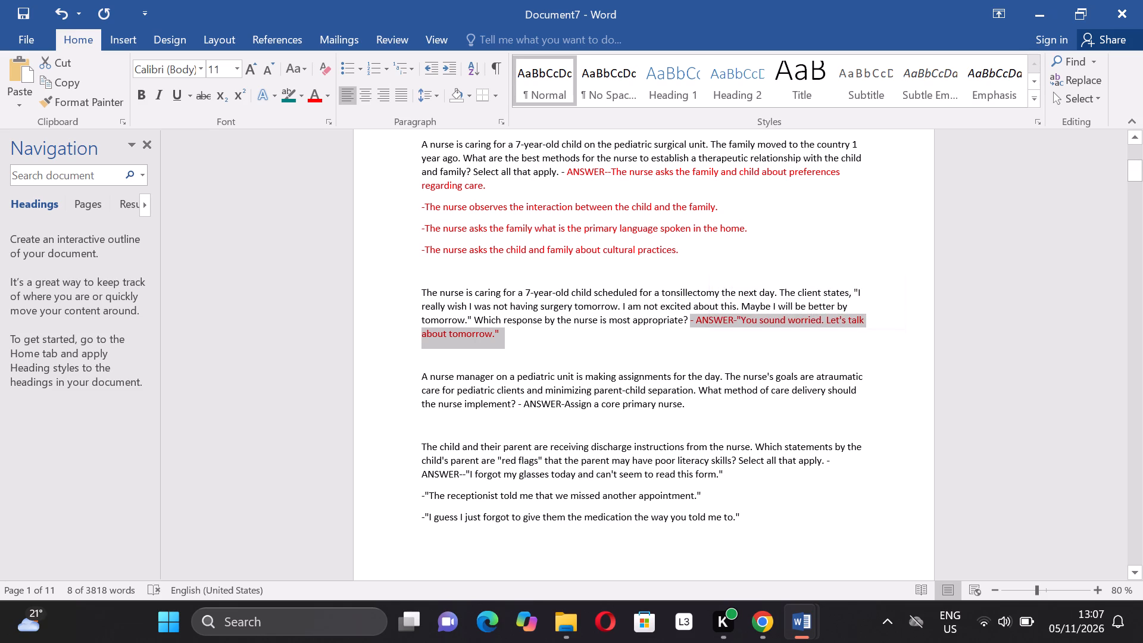
{"action": "left_click_drag", "start_coordinate": [520, 403], "coordinate": [726, 415]}
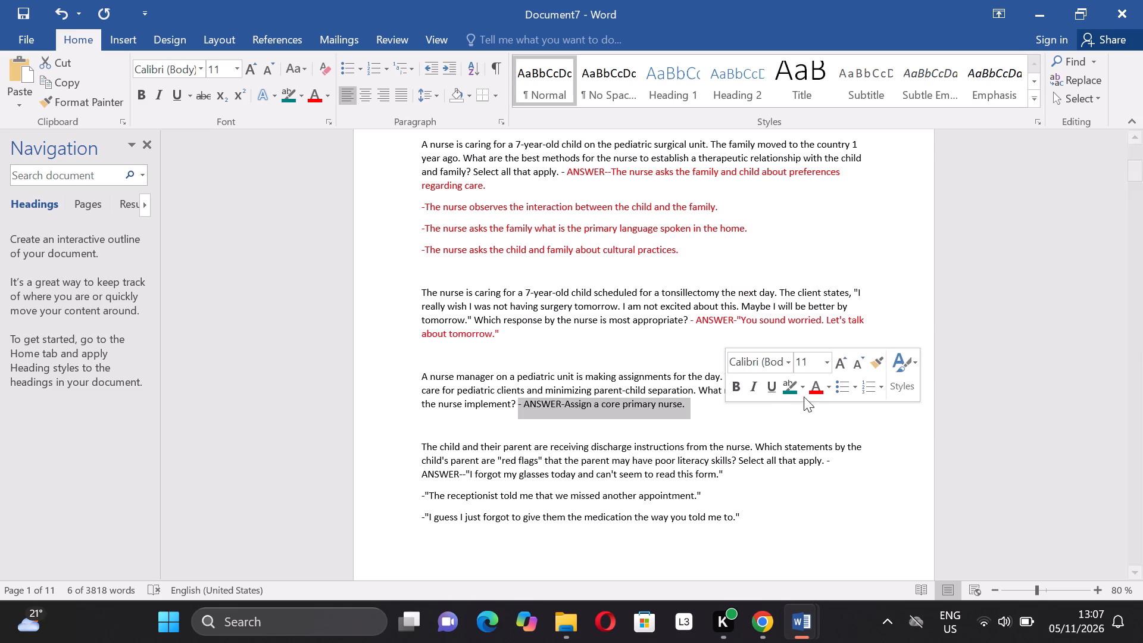
{"action": "left_click", "coordinate": [812, 388]}
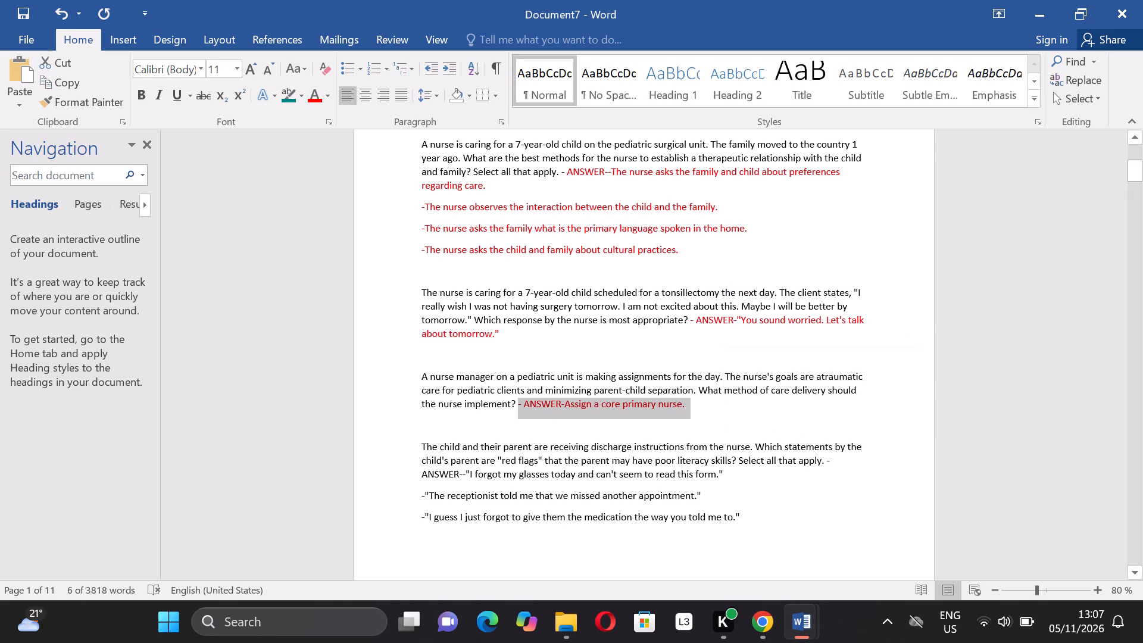
Colour all four parts of the poor-literacy "red flags" answer red, including the line continuing on page 2.
{"action": "left_click_drag", "start_coordinate": [419, 478], "coordinate": [677, 542]}
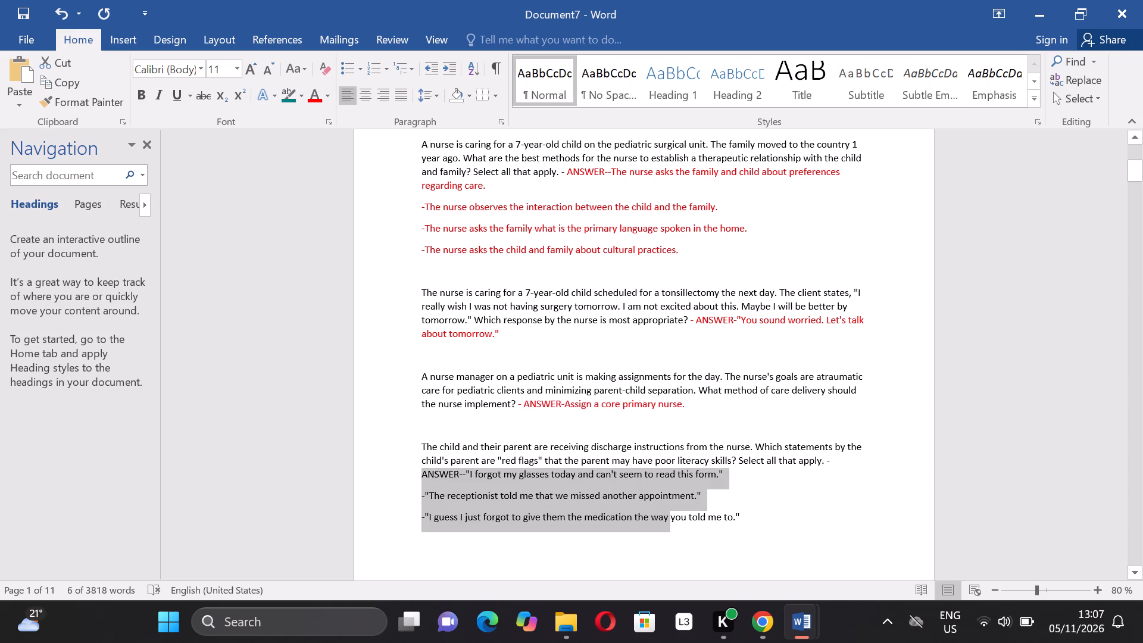
{"action": "left_click_drag", "start_coordinate": [677, 542], "coordinate": [772, 532]}
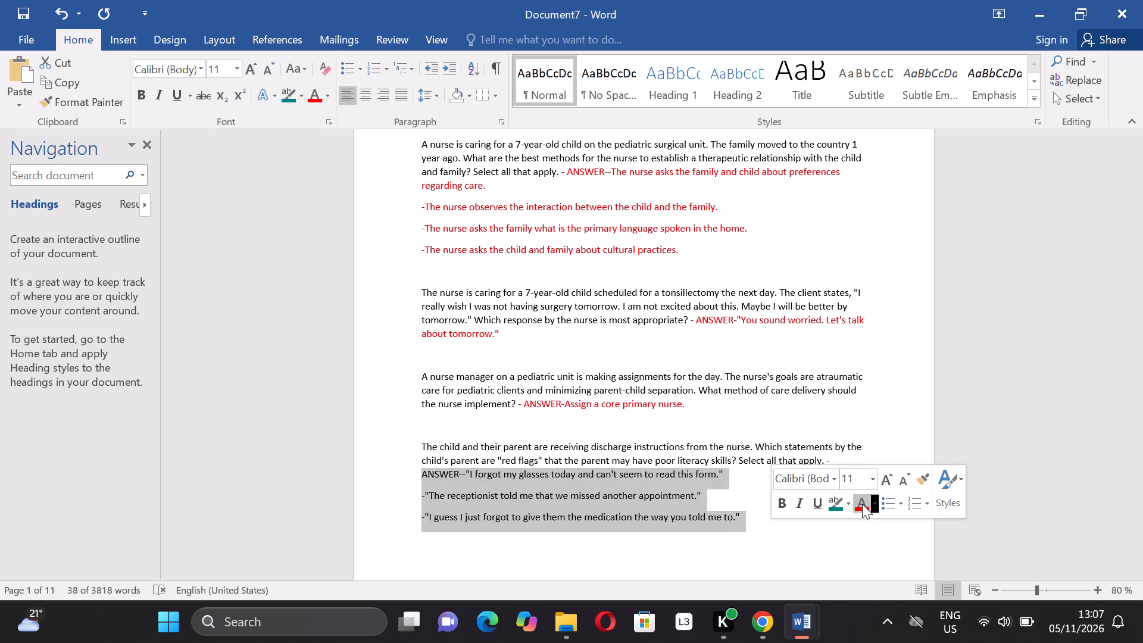
{"action": "left_click", "coordinate": [862, 504]}
{"action": "scroll", "coordinate": [658, 517], "scroll_direction": "down", "scroll_amount": 3}
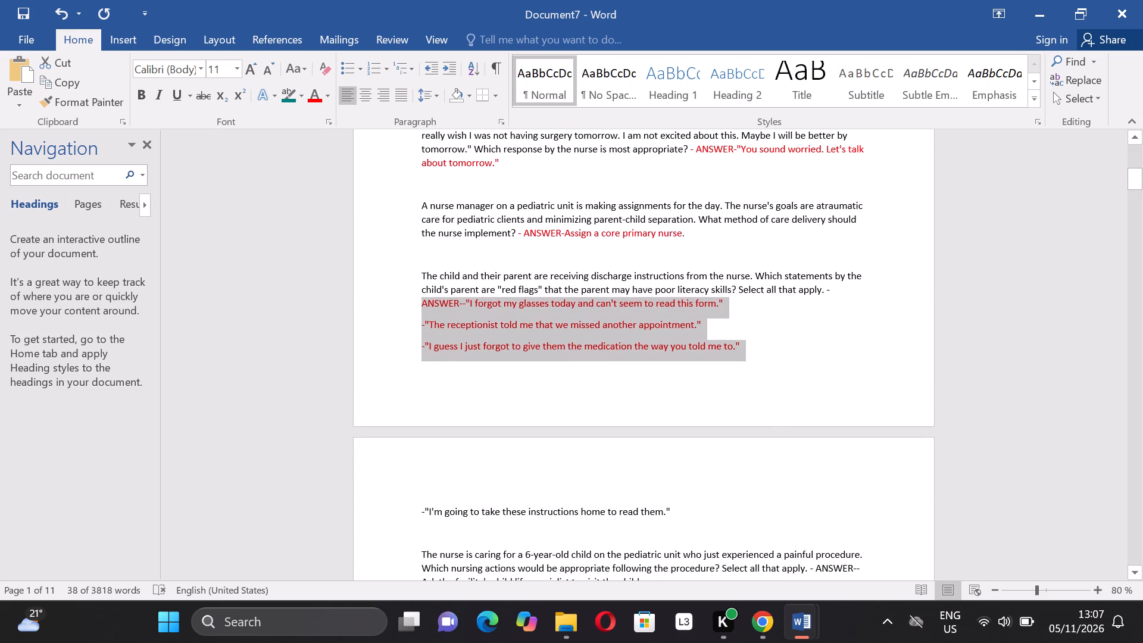
{"action": "scroll", "coordinate": [658, 517], "scroll_direction": "down", "scroll_amount": 2}
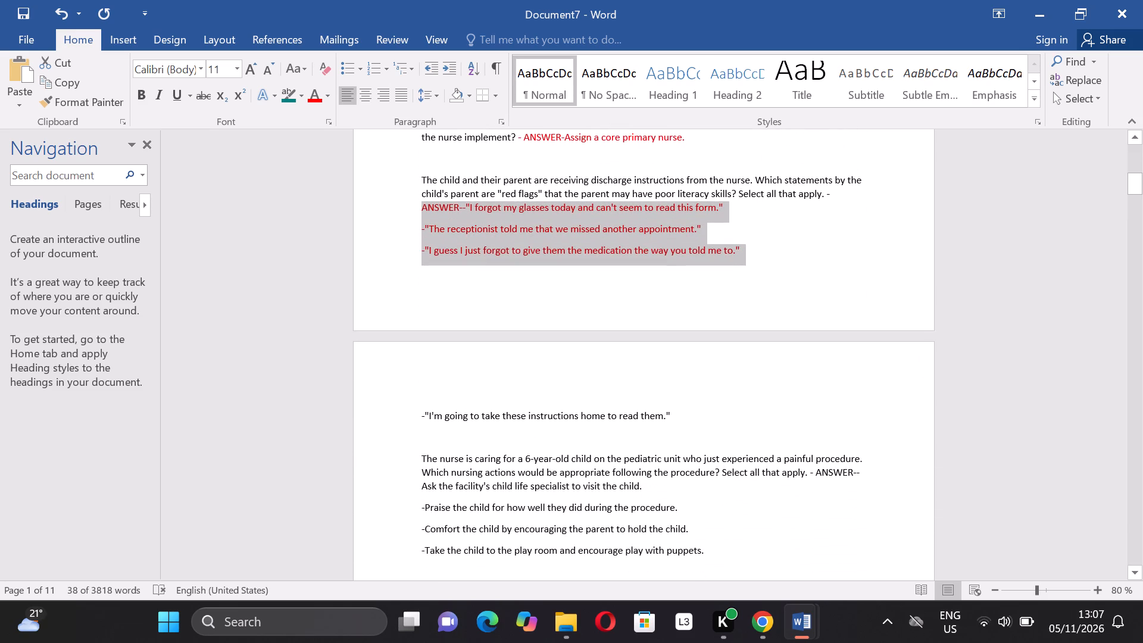
{"action": "left_click_drag", "start_coordinate": [416, 413], "coordinate": [674, 405]}
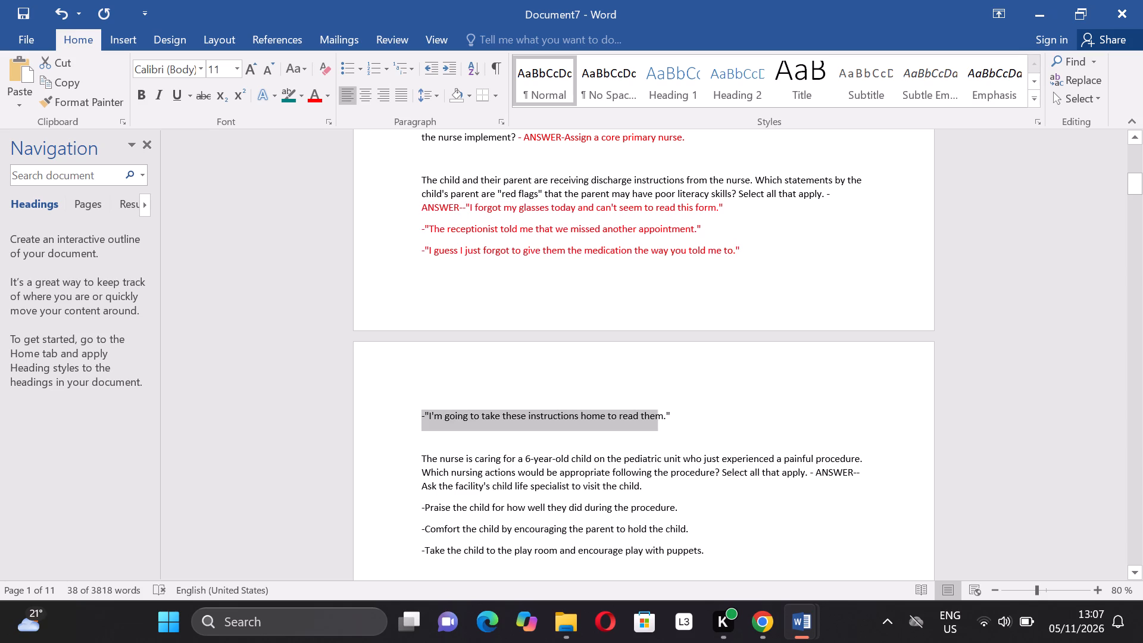
{"action": "left_click_drag", "start_coordinate": [674, 405], "coordinate": [711, 410]}
{"action": "left_click", "coordinate": [795, 384]}
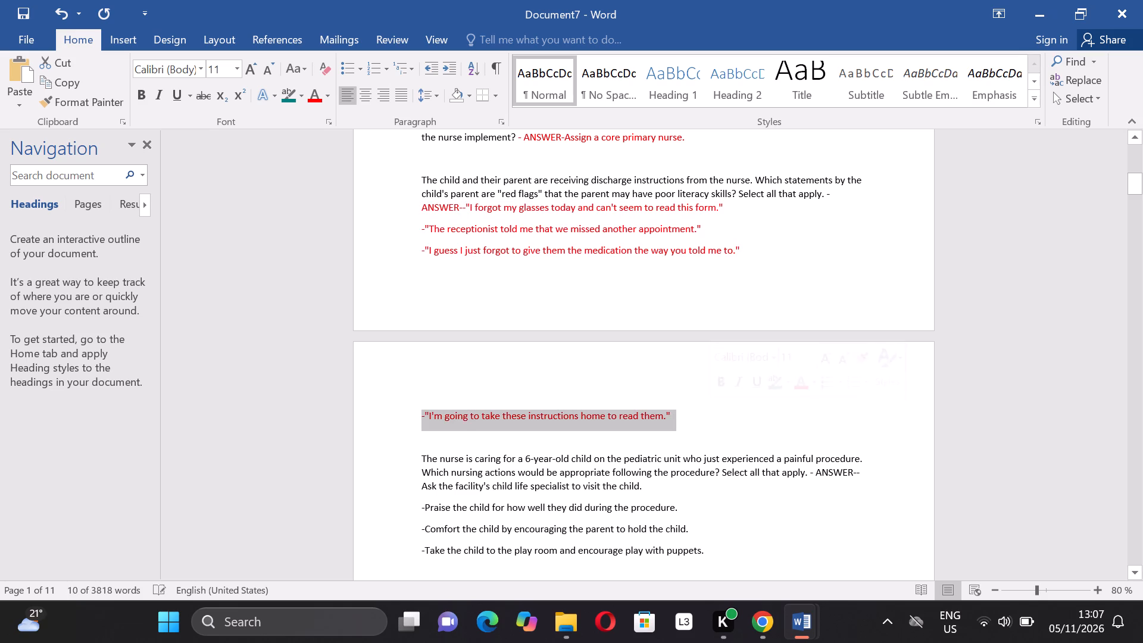
Colour the multi-line answers to the 6-year-old's painful procedure question and the chronic renal disease nutrition class question red.
{"action": "scroll", "coordinate": [655, 481], "scroll_direction": "down", "scroll_amount": 3}
{"action": "scroll", "coordinate": [726, 295], "scroll_direction": "right", "scroll_amount": 1}
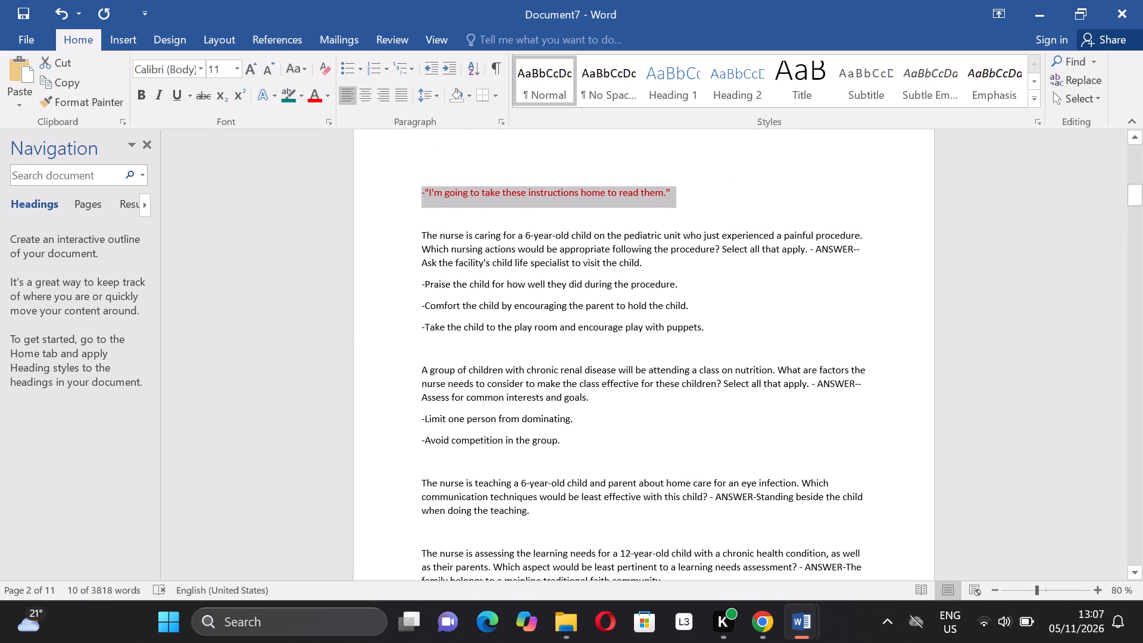
{"action": "left_click_drag", "start_coordinate": [811, 247], "coordinate": [840, 330]}
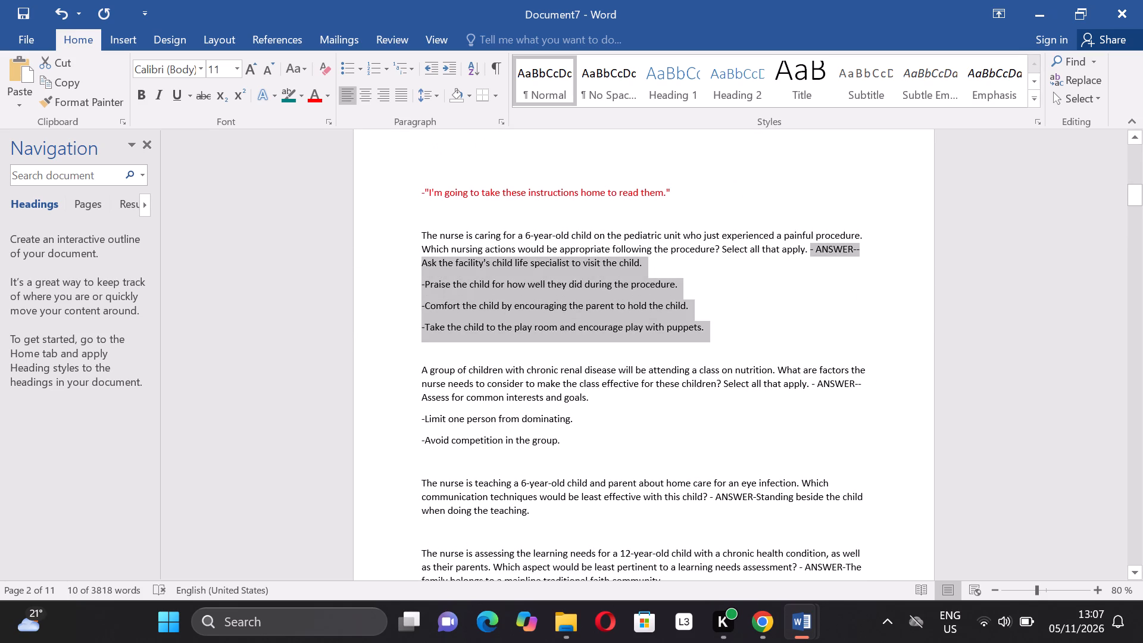
{"action": "left_click_drag", "start_coordinate": [840, 330], "coordinate": [849, 338]}
{"action": "left_click", "coordinate": [935, 309]}
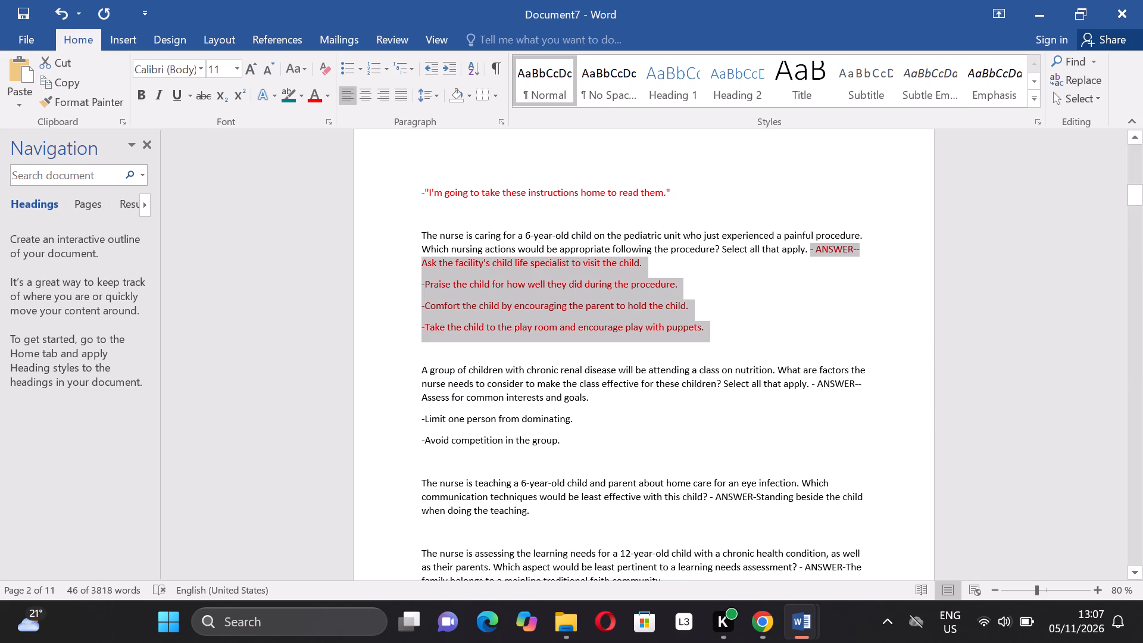
{"action": "left_click_drag", "start_coordinate": [811, 384], "coordinate": [842, 443]}
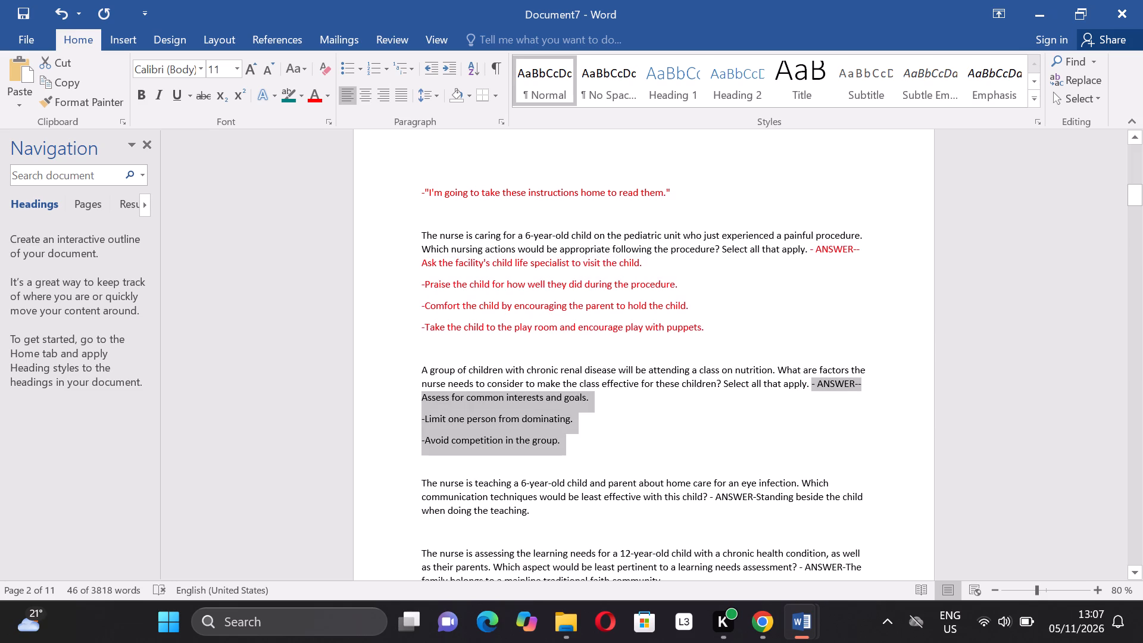
{"action": "left_click", "coordinate": [933, 415]}
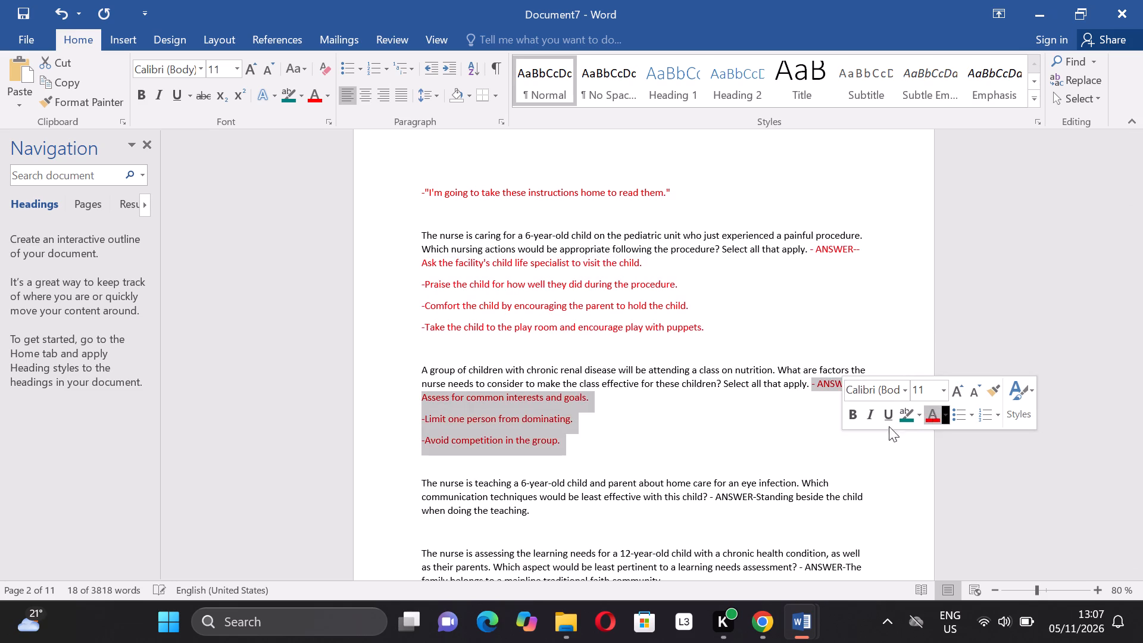
Colour the answers to the eye infection teaching, 12-year-old's learning needs and angry 5-year-old questions red.
{"action": "scroll", "coordinate": [641, 455], "scroll_direction": "down", "scroll_amount": 2}
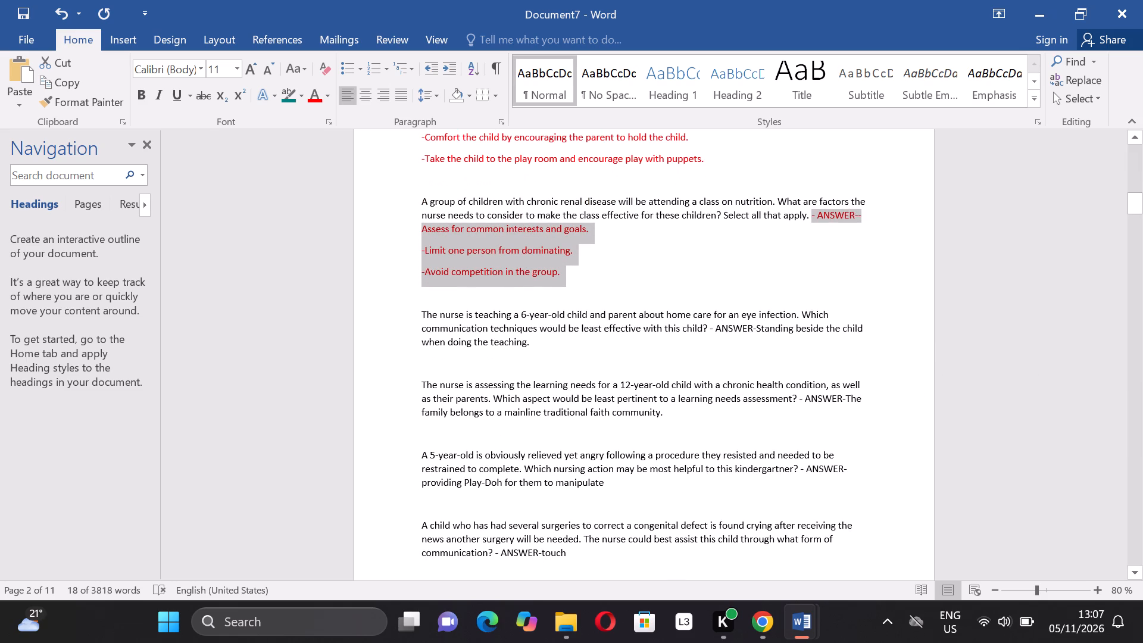
{"action": "left_click", "coordinate": [708, 321]}
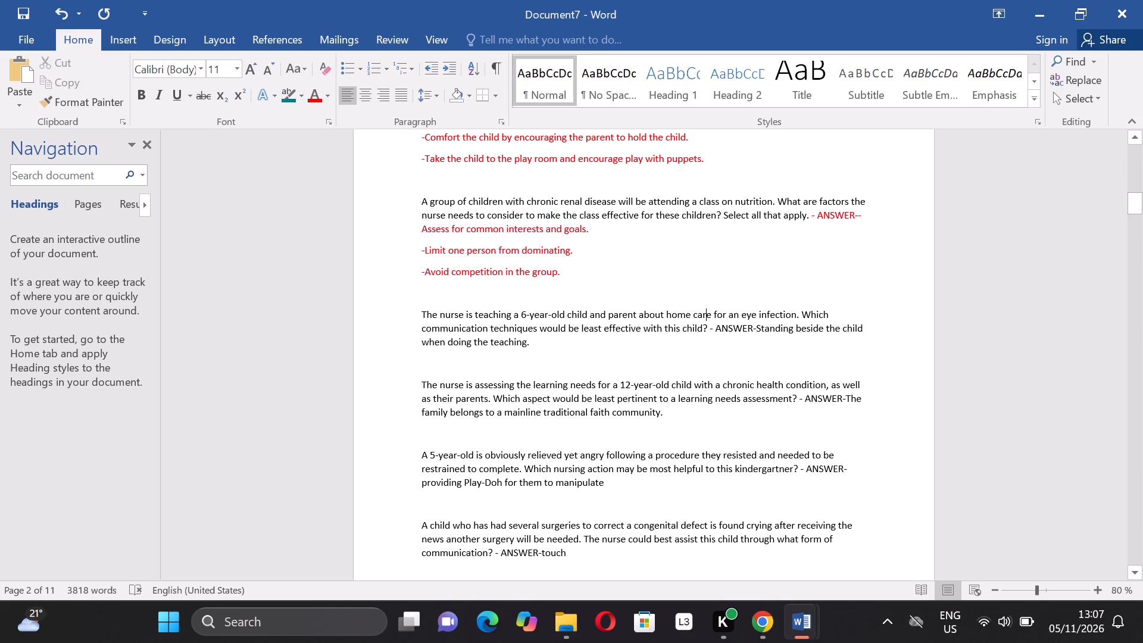
{"action": "left_click_drag", "start_coordinate": [712, 326], "coordinate": [767, 354]}
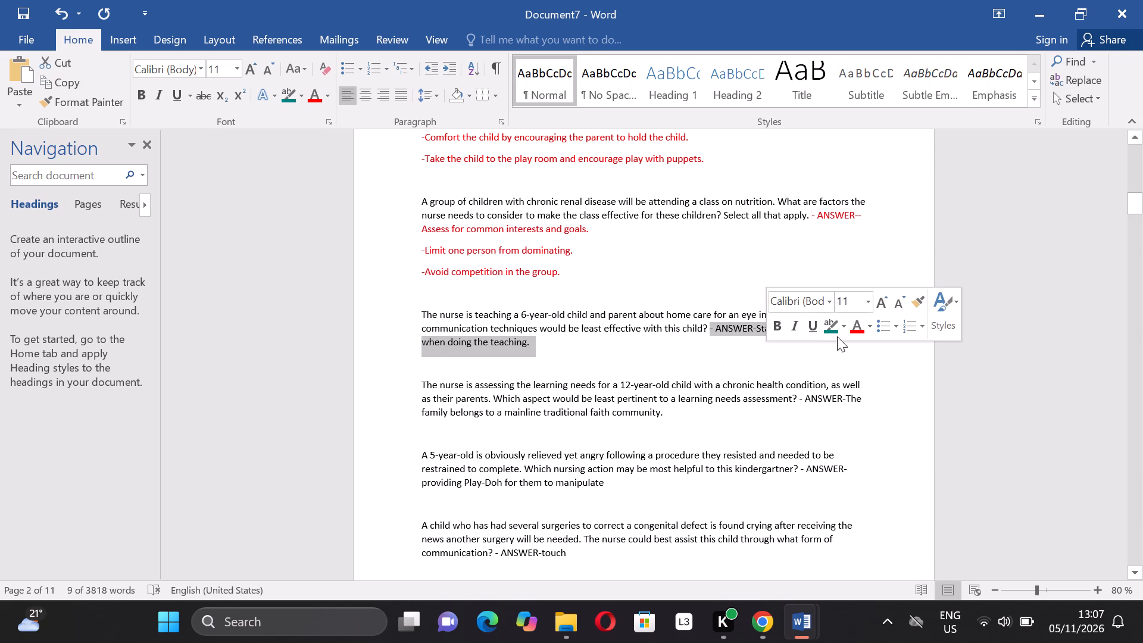
{"action": "left_click", "coordinate": [860, 324]}
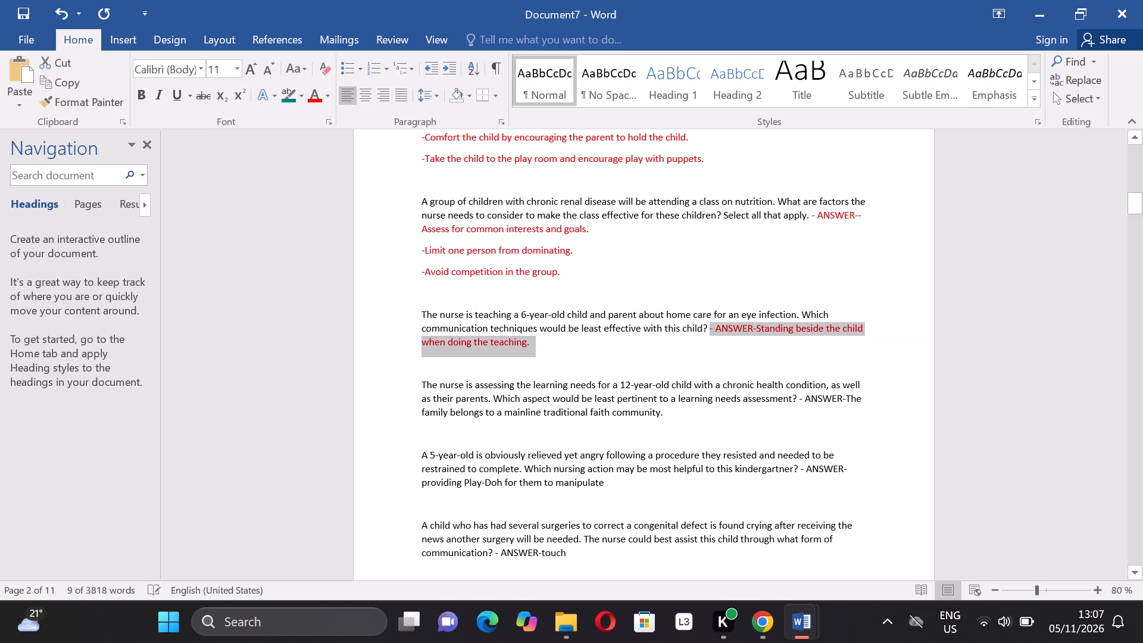
{"action": "left_click_drag", "start_coordinate": [800, 393], "coordinate": [826, 433]}
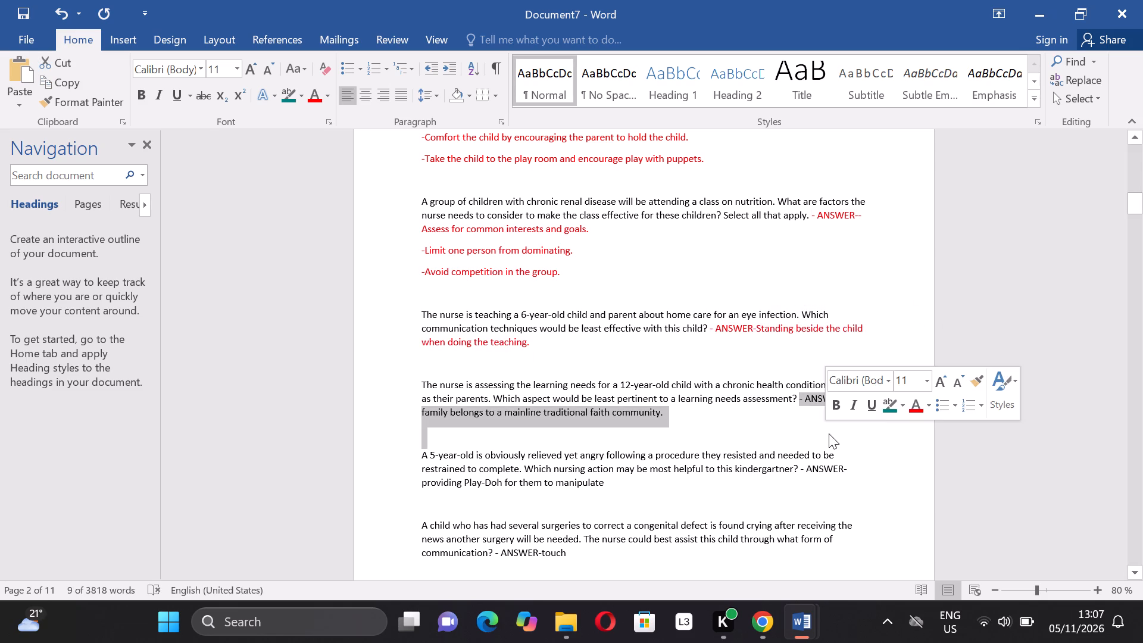
{"action": "left_click", "coordinate": [909, 408]}
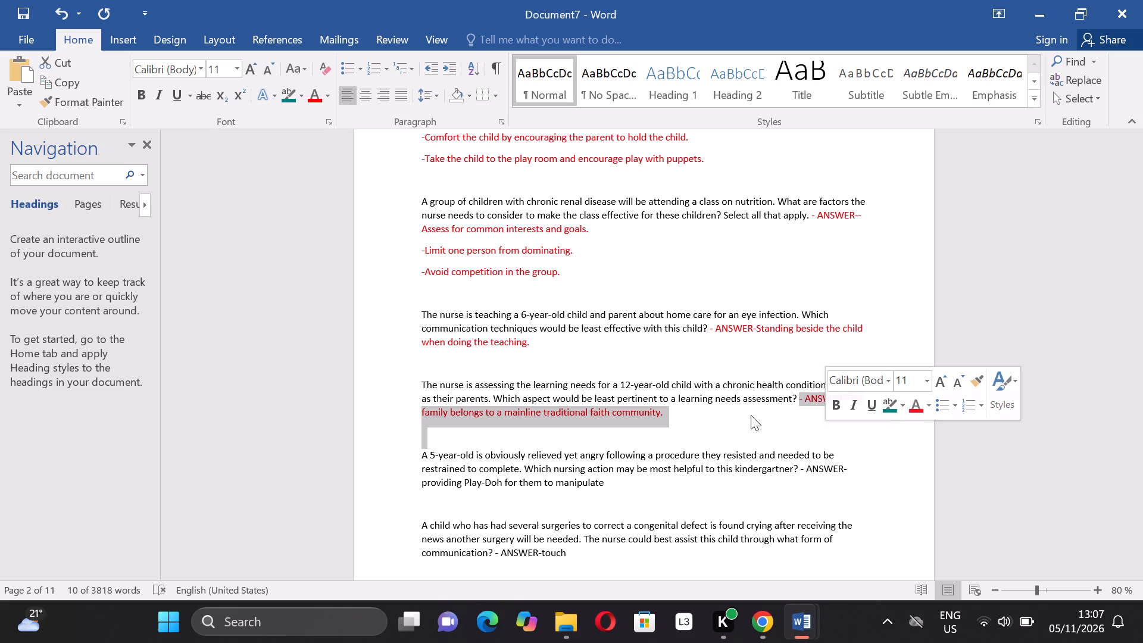
{"action": "scroll", "coordinate": [683, 408], "scroll_direction": "down", "scroll_amount": 2}
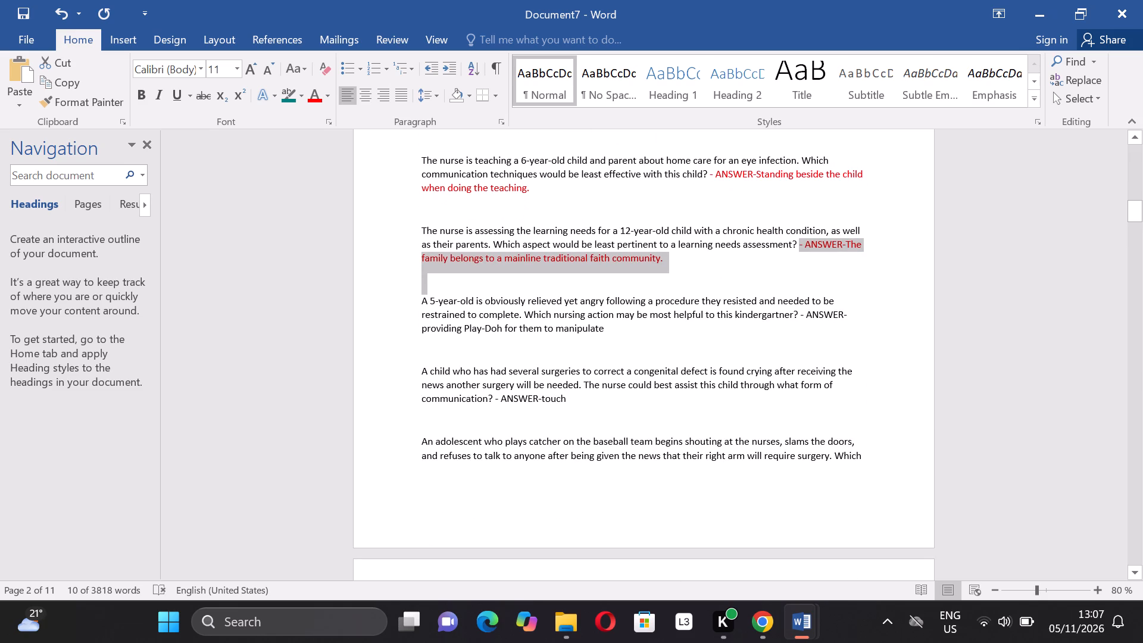
{"action": "left_click_drag", "start_coordinate": [800, 311], "coordinate": [829, 341]}
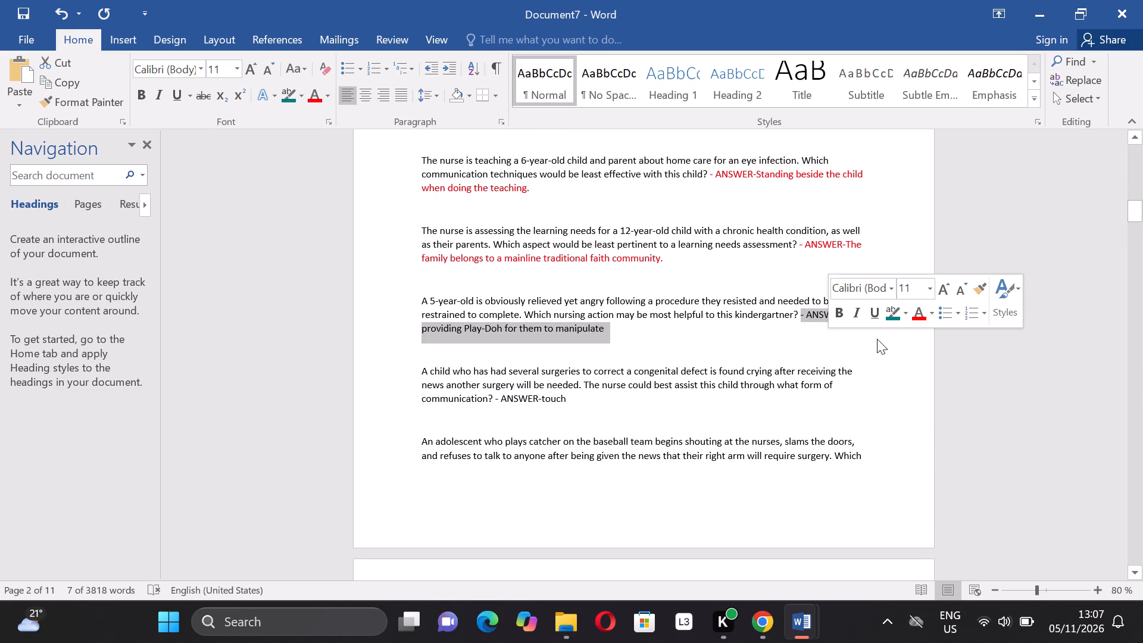
{"action": "left_click", "coordinate": [916, 316]}
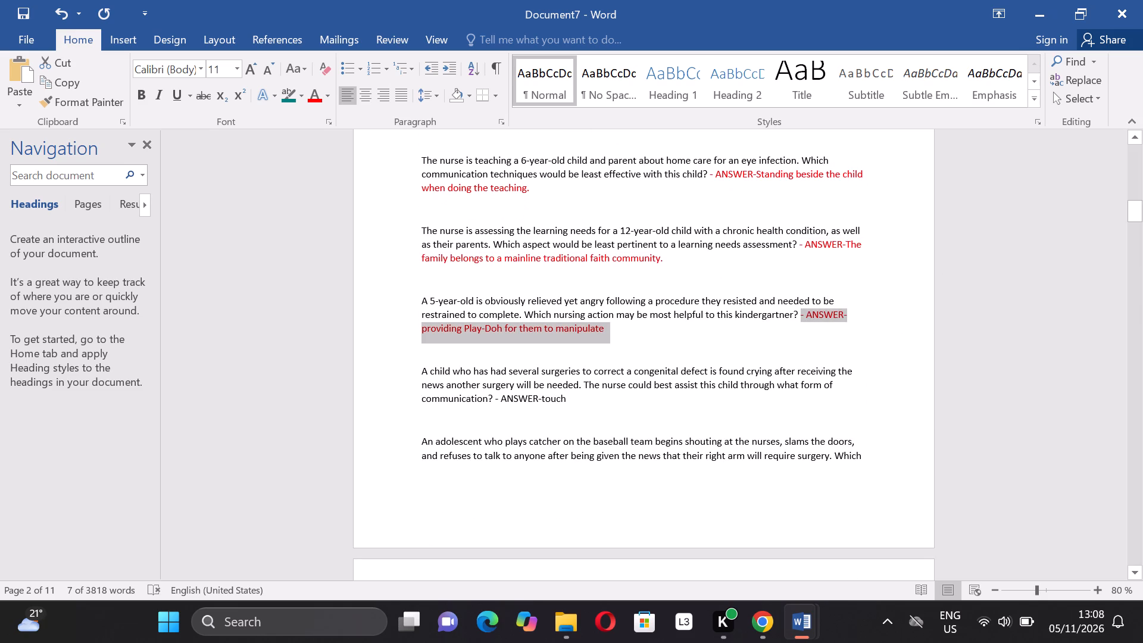
Colour the "touch" answer and the adolescent baseball catcher answer, which sits at the top of page 3, red.
{"action": "left_click_drag", "start_coordinate": [499, 397], "coordinate": [591, 407]}
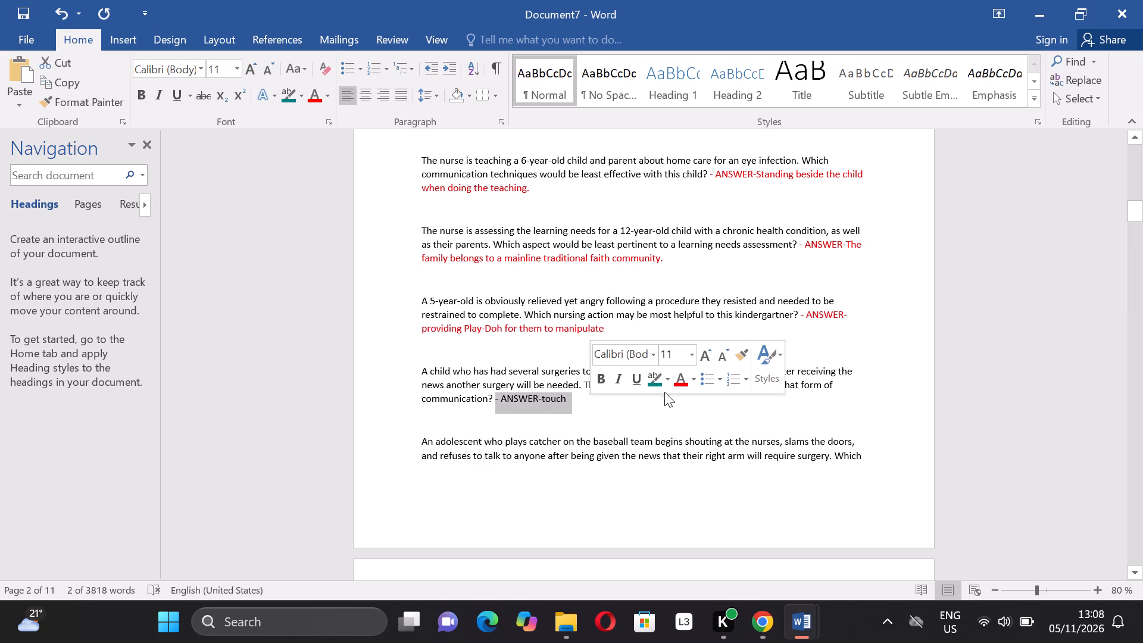
{"action": "left_click", "coordinate": [674, 385]}
{"action": "scroll", "coordinate": [674, 385], "scroll_direction": "down", "scroll_amount": 2}
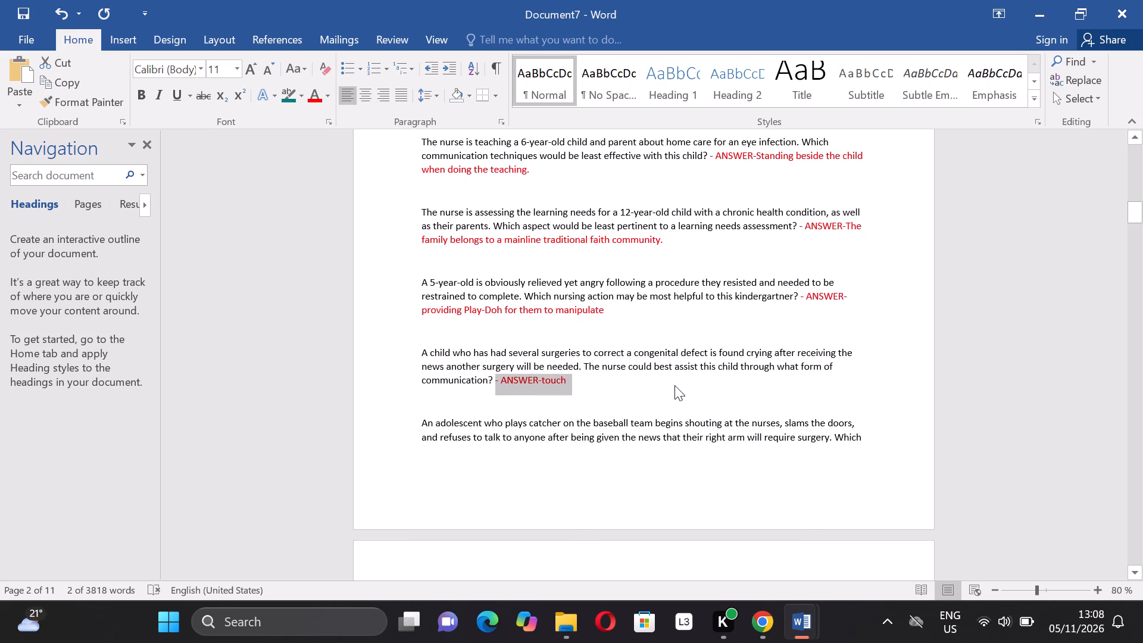
{"action": "scroll", "coordinate": [674, 385], "scroll_direction": "down", "scroll_amount": 2}
{"action": "scroll", "coordinate": [767, 380], "scroll_direction": "down", "scroll_amount": 1}
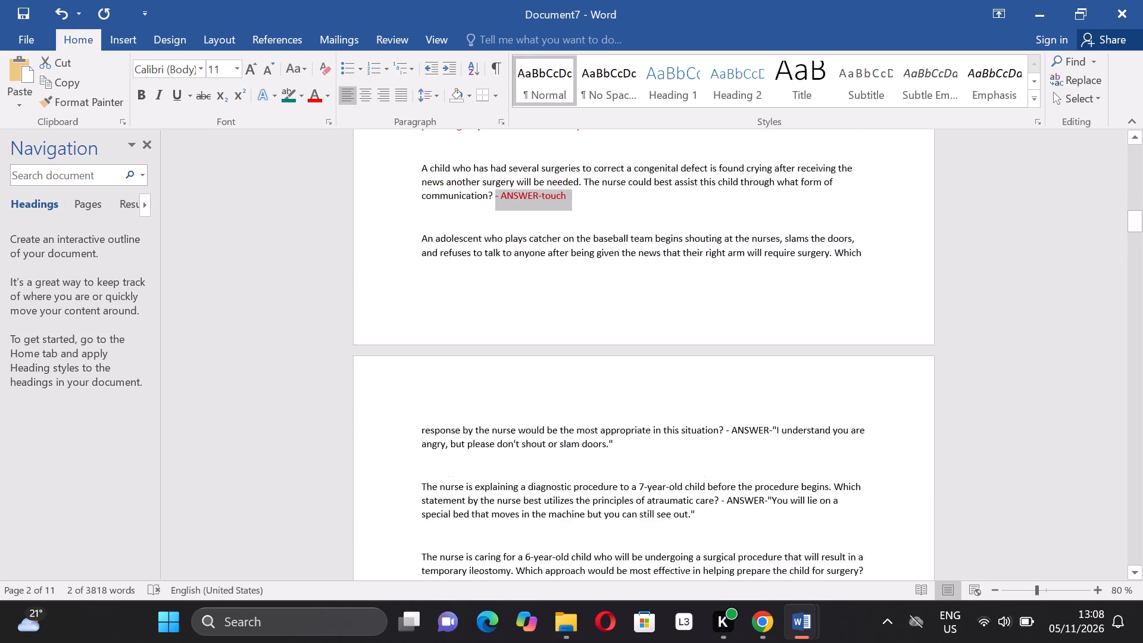
{"action": "scroll", "coordinate": [767, 380], "scroll_direction": "down", "scroll_amount": 1}
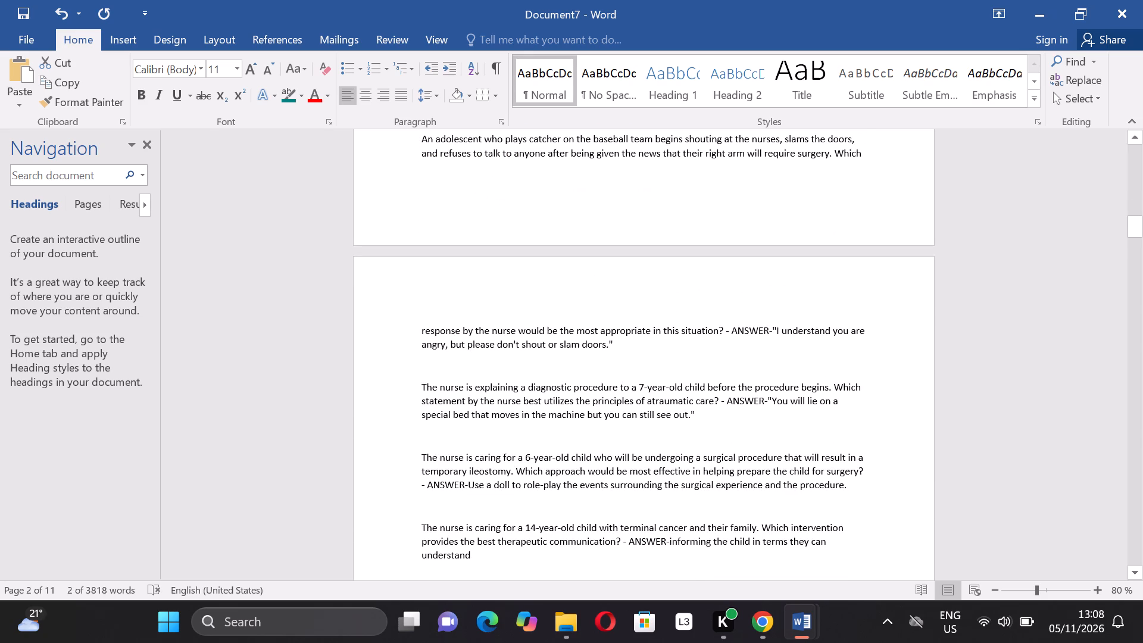
{"action": "left_click_drag", "start_coordinate": [727, 329], "coordinate": [748, 360]}
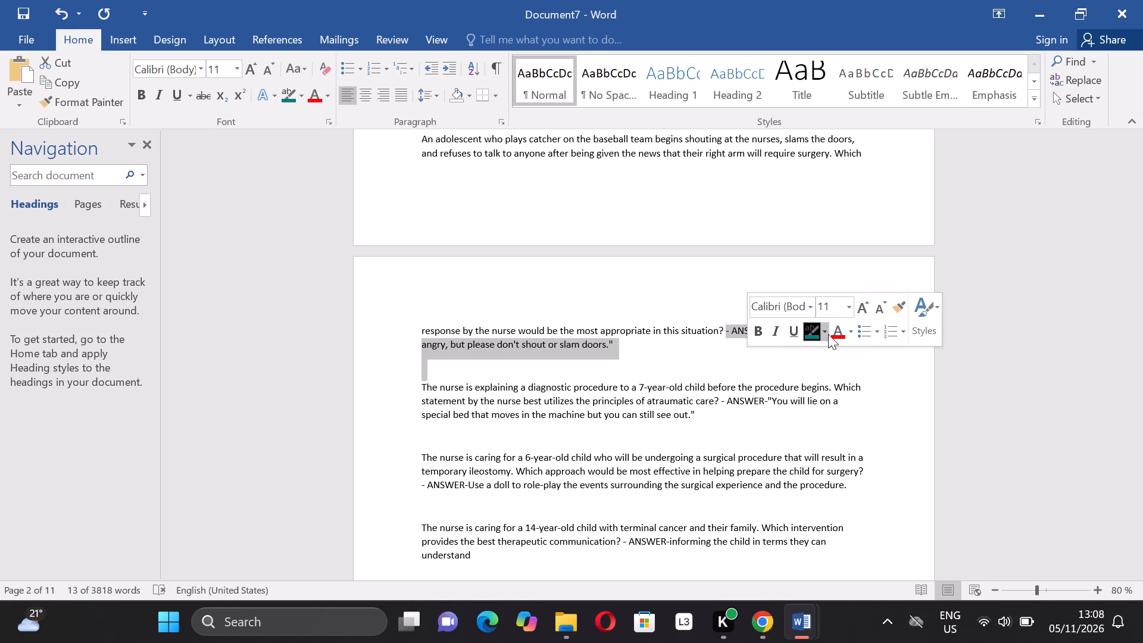
{"action": "left_click", "coordinate": [833, 334]}
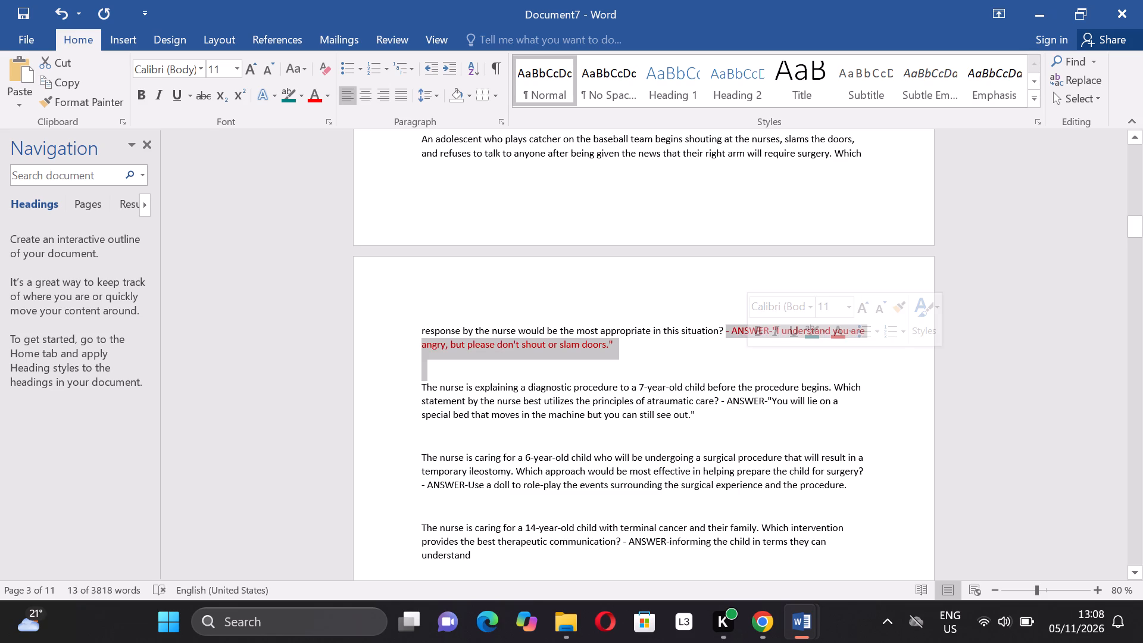
Colour the answers to the 7-year-old's diagnostic procedure and the 6-year-old's temporary ileostomy questions red.
{"action": "left_click_drag", "start_coordinate": [724, 403], "coordinate": [763, 438]}
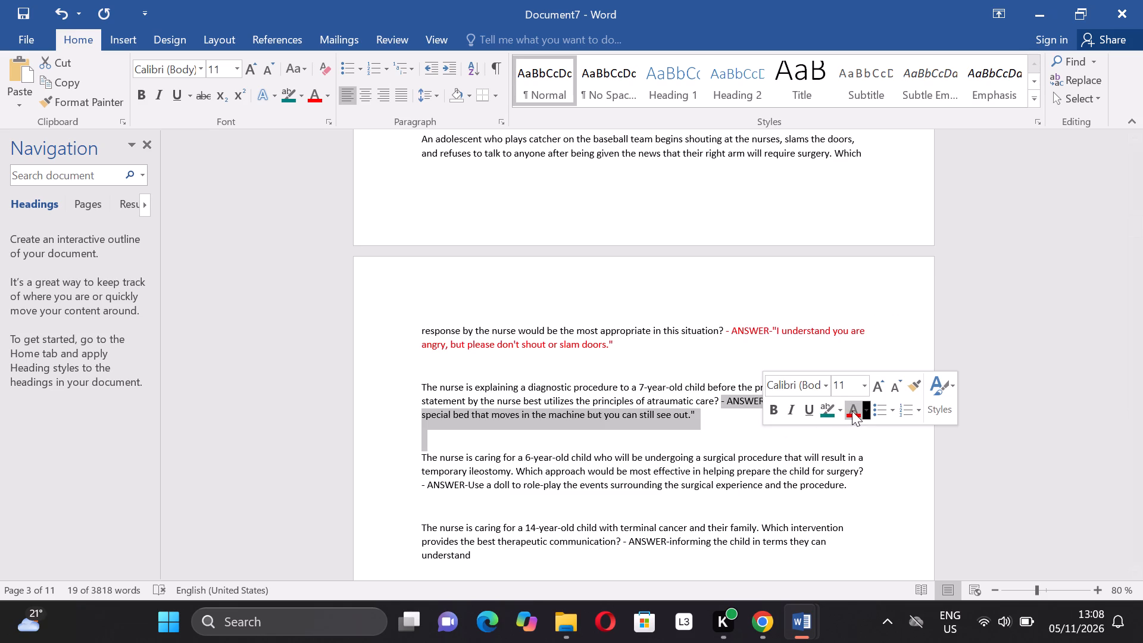
{"action": "left_click", "coordinate": [852, 411]}
{"action": "scroll", "coordinate": [680, 422], "scroll_direction": "down", "scroll_amount": 2}
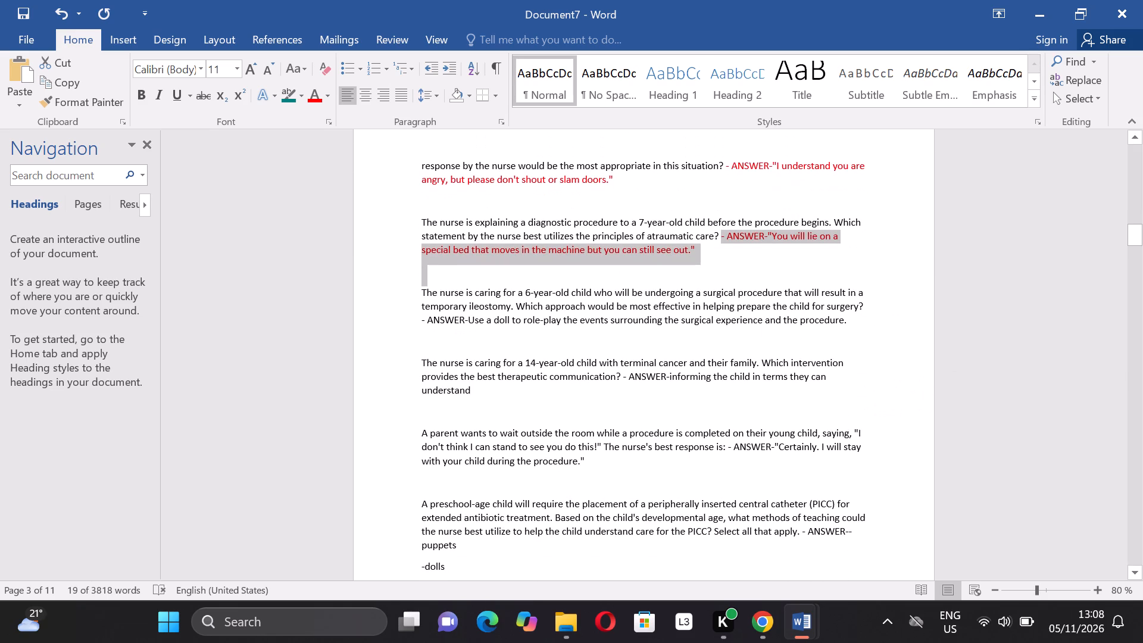
{"action": "left_click_drag", "start_coordinate": [417, 320], "coordinate": [810, 336]}
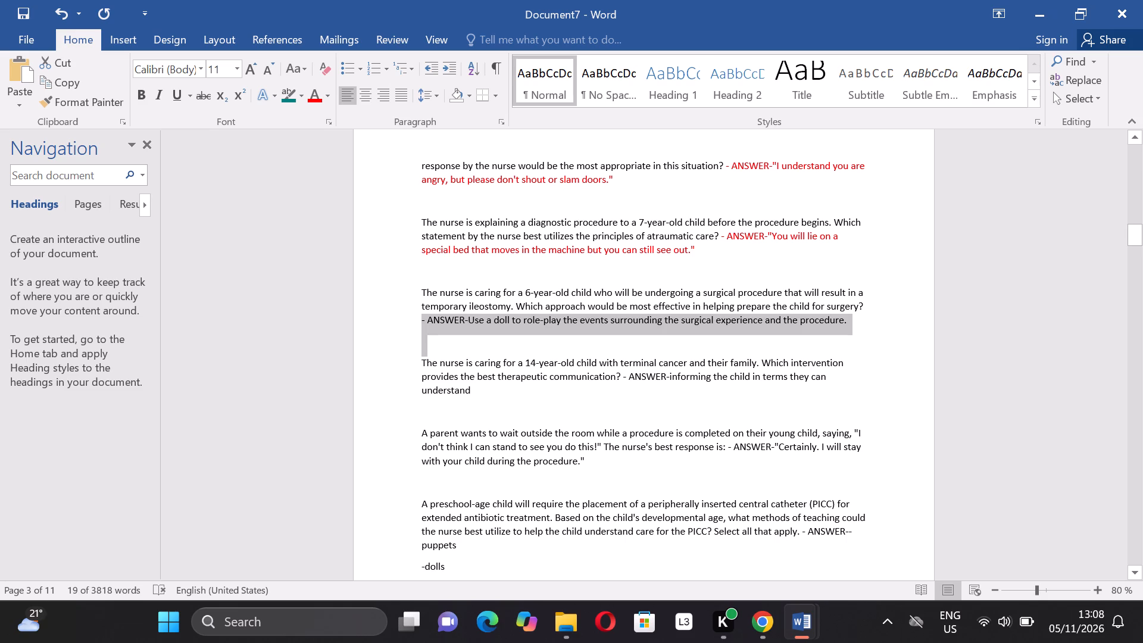
{"action": "left_click_drag", "start_coordinate": [810, 336], "coordinate": [860, 330]}
{"action": "left_click", "coordinate": [948, 301]}
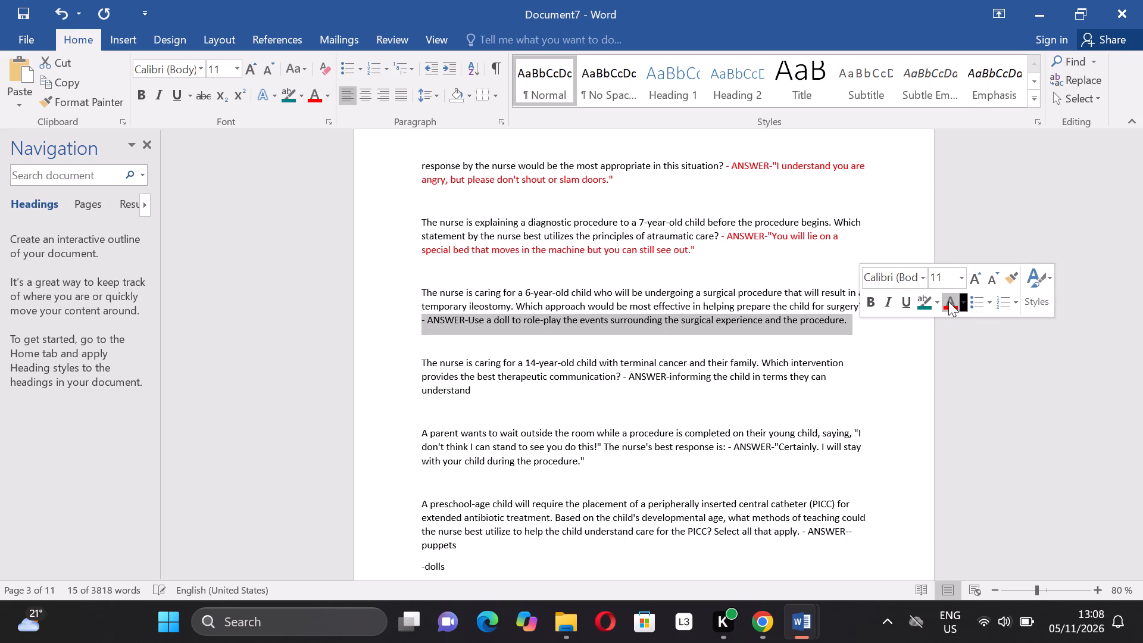
Colour the answers to the 14-year-old with terminal cancer and the parent waiting outside the room questions red.
{"action": "left_click_drag", "start_coordinate": [620, 374], "coordinate": [663, 398]}
{"action": "left_click", "coordinate": [757, 361]}
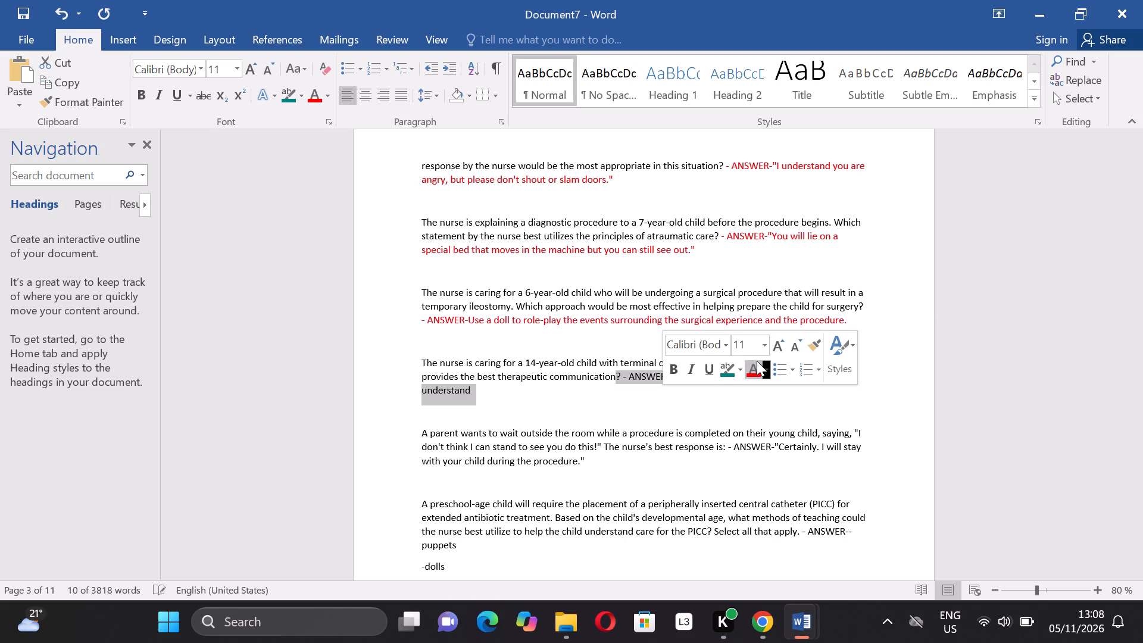
{"action": "scroll", "coordinate": [620, 413], "scroll_direction": "down", "scroll_amount": 2}
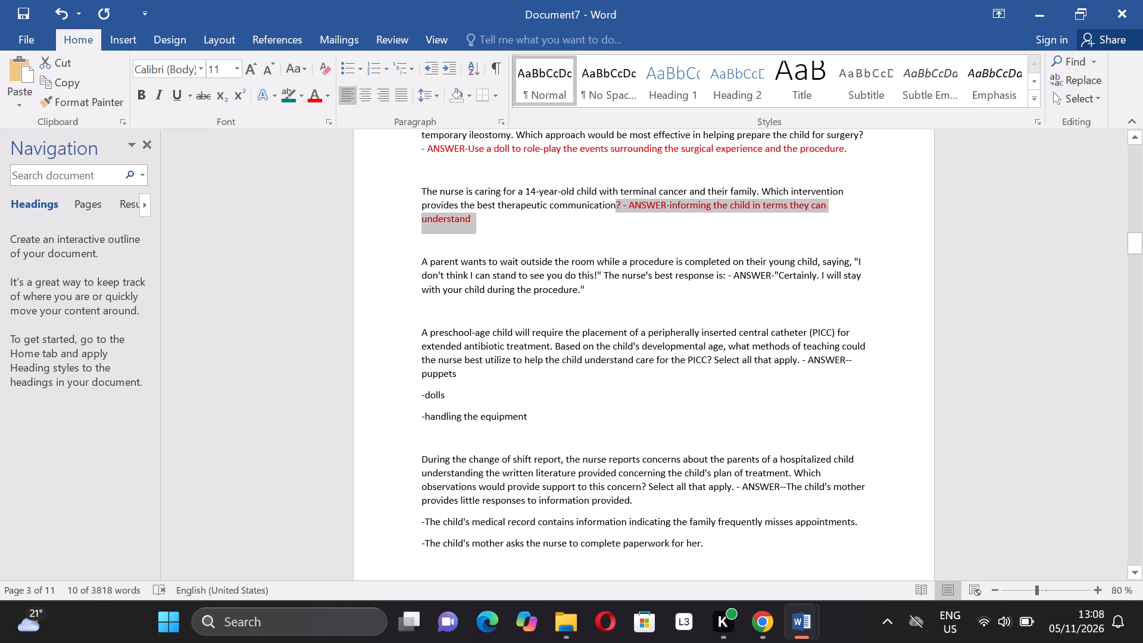
{"action": "left_click_drag", "start_coordinate": [731, 274], "coordinate": [774, 294]}
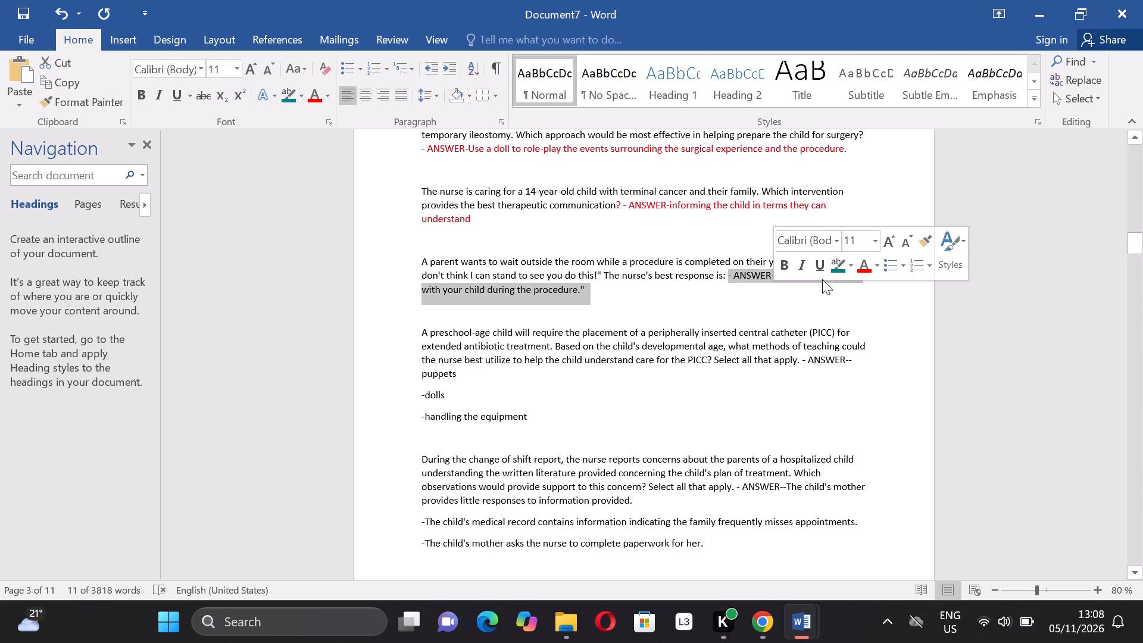
{"action": "left_click", "coordinate": [857, 263]}
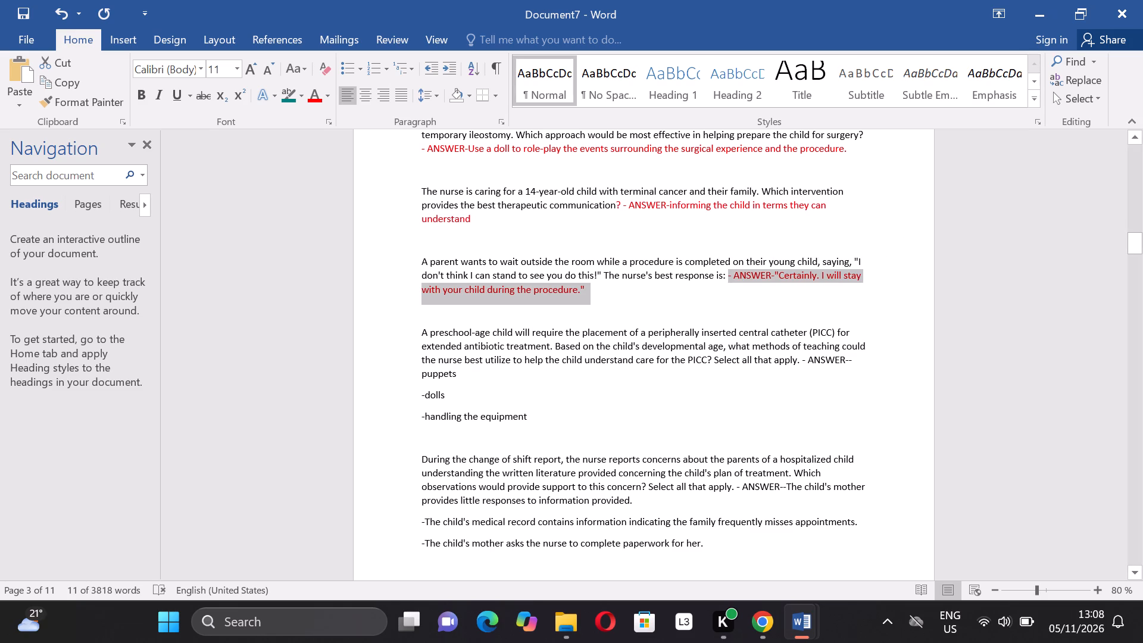
Colour all parts of the select-all answers to the preschooler's PICC teaching and change of shift report questions red.
{"action": "left_click_drag", "start_coordinate": [802, 360], "coordinate": [860, 411]}
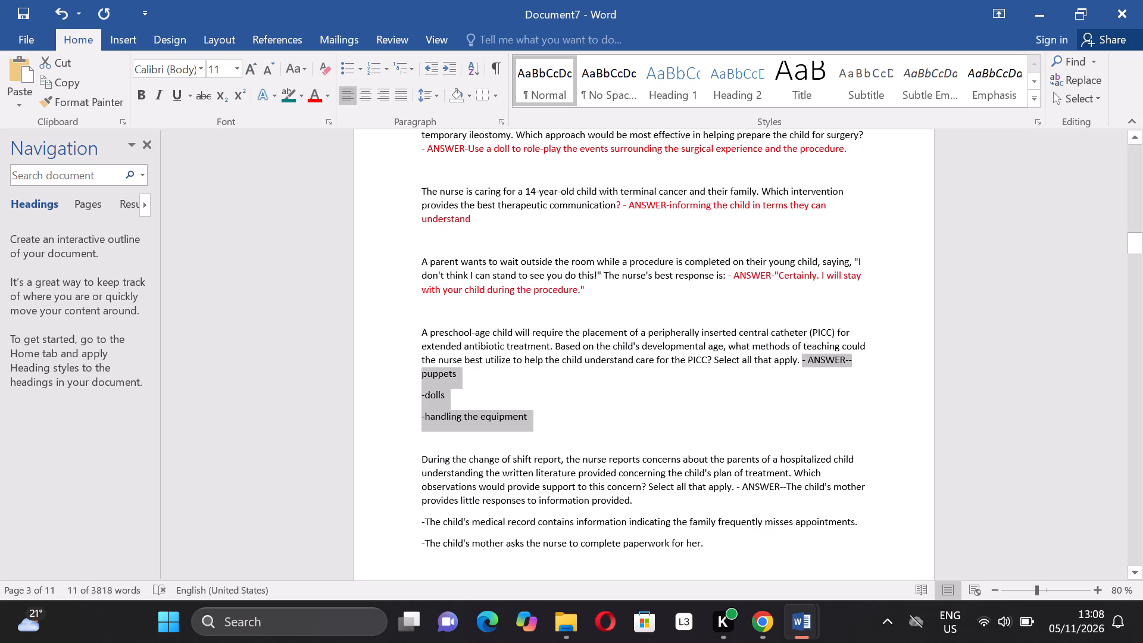
{"action": "left_click_drag", "start_coordinate": [860, 411], "coordinate": [876, 416]}
{"action": "left_click", "coordinate": [964, 388]}
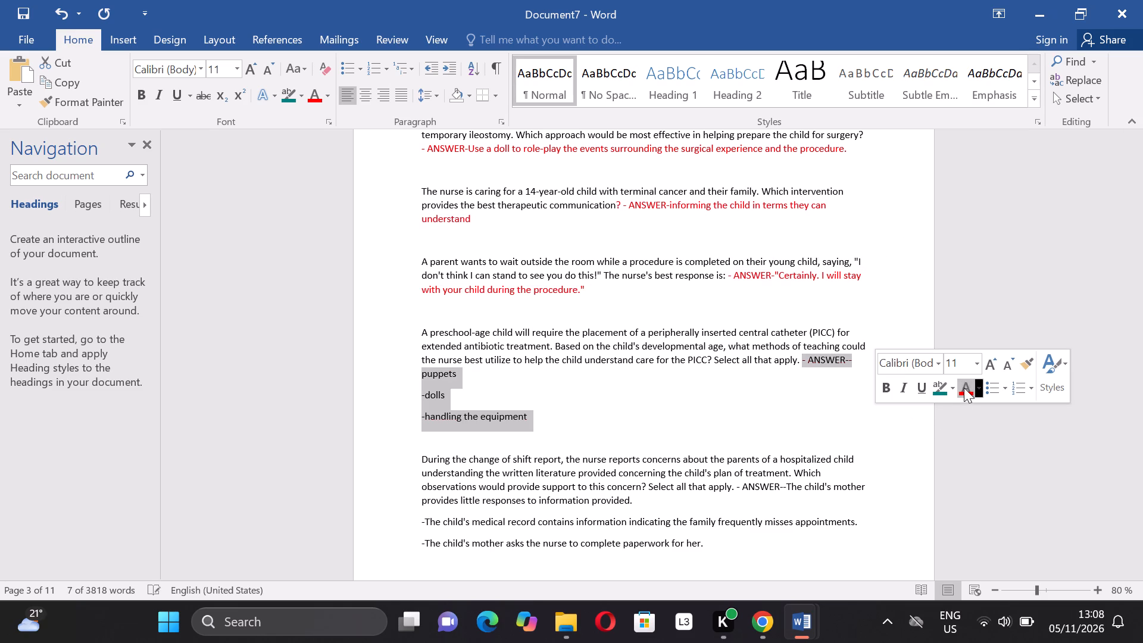
{"action": "scroll", "coordinate": [758, 382], "scroll_direction": "down", "scroll_amount": 2}
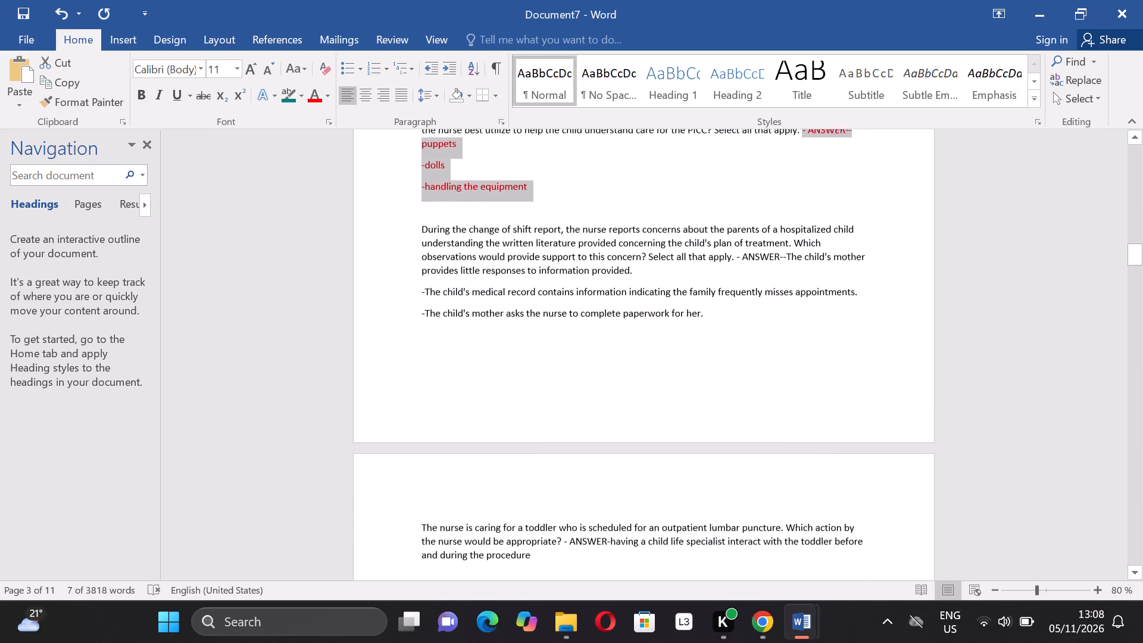
{"action": "left_click_drag", "start_coordinate": [737, 250], "coordinate": [771, 282]}
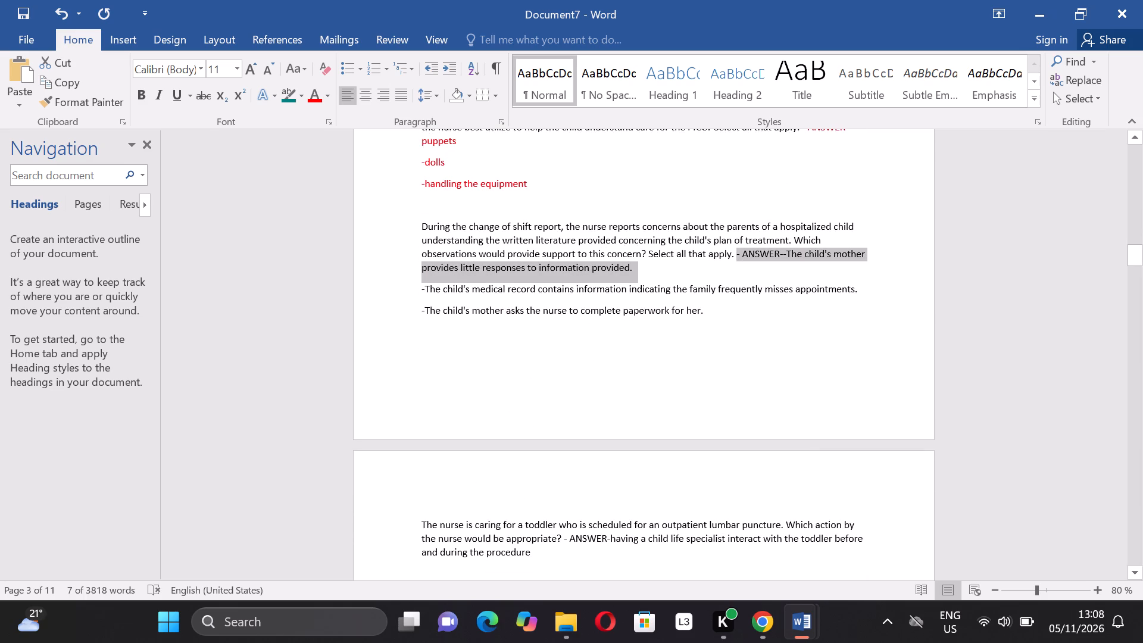
{"action": "left_click_drag", "start_coordinate": [771, 282], "coordinate": [803, 320]}
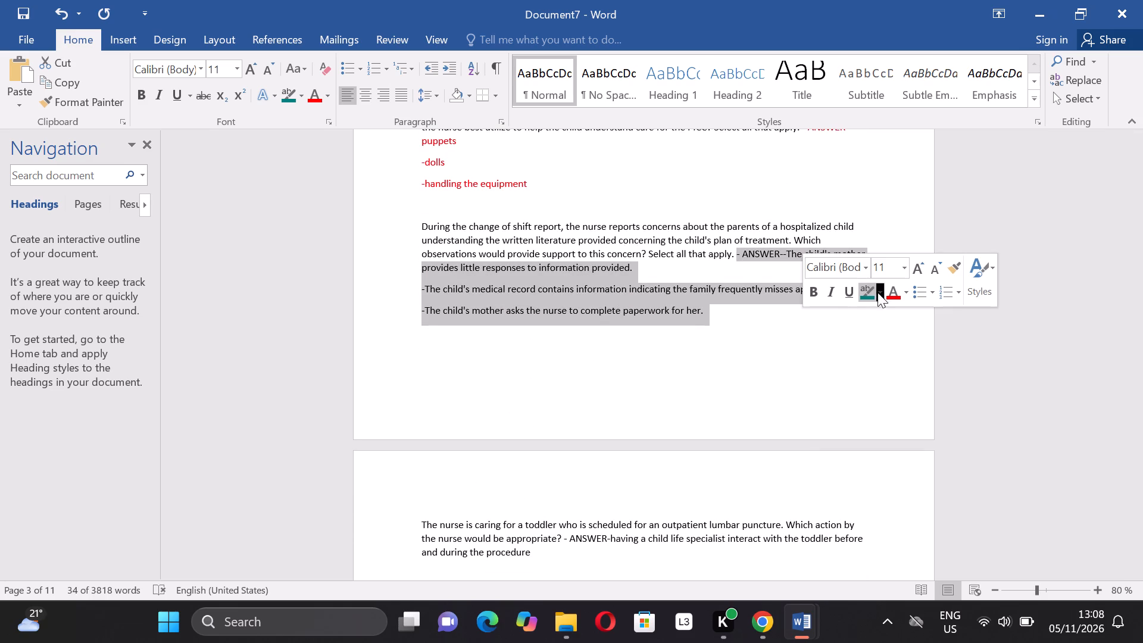
{"action": "left_click", "coordinate": [889, 289]}
Colour the answers to the toddler's outpatient lumbar puncture and the hemophilia questions on page 4 red.
{"action": "scroll", "coordinate": [691, 358], "scroll_direction": "down", "scroll_amount": 2}
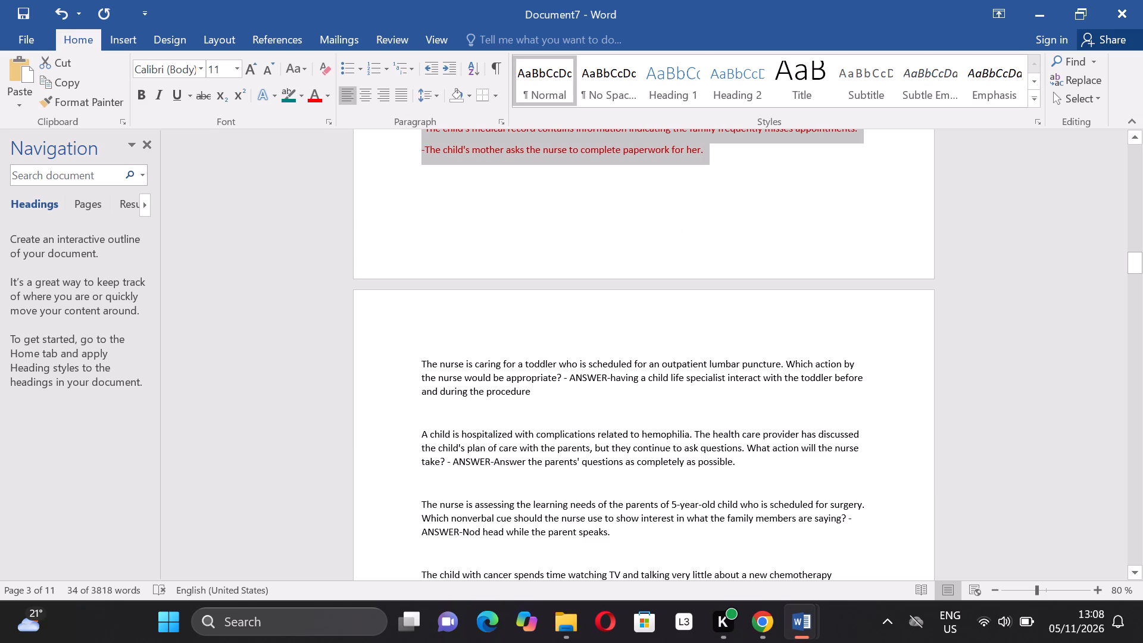
{"action": "left_click_drag", "start_coordinate": [564, 377], "coordinate": [632, 398]}
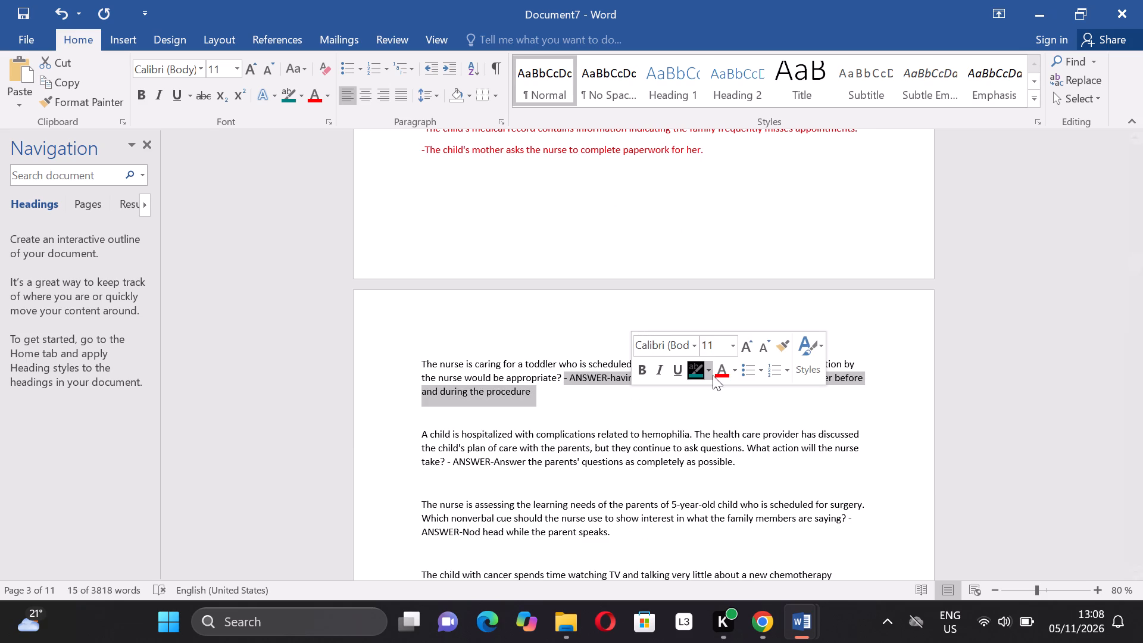
{"action": "left_click", "coordinate": [722, 368]}
{"action": "scroll", "coordinate": [644, 389], "scroll_direction": "down", "scroll_amount": 3}
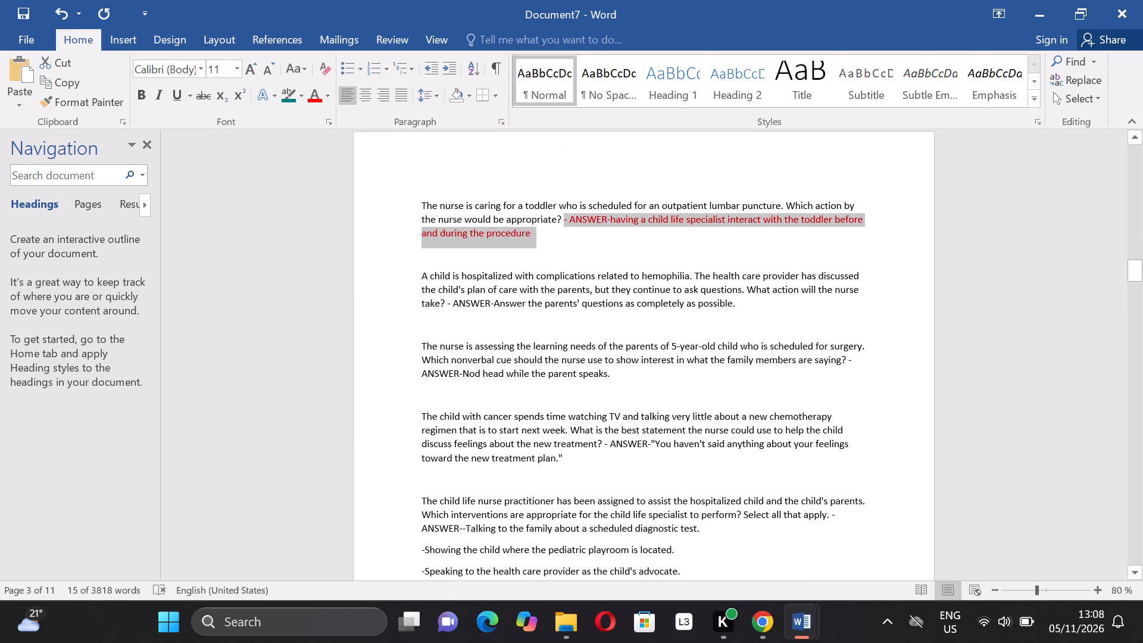
{"action": "left_click_drag", "start_coordinate": [450, 304], "coordinate": [501, 303]}
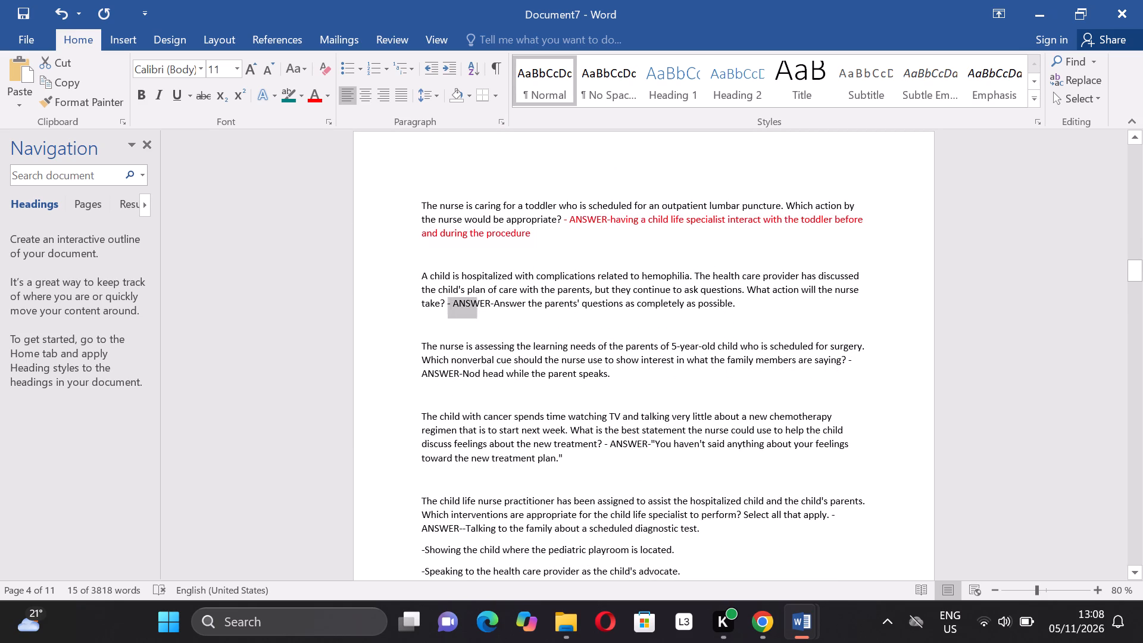
{"action": "left_click_drag", "start_coordinate": [501, 303], "coordinate": [760, 308]}
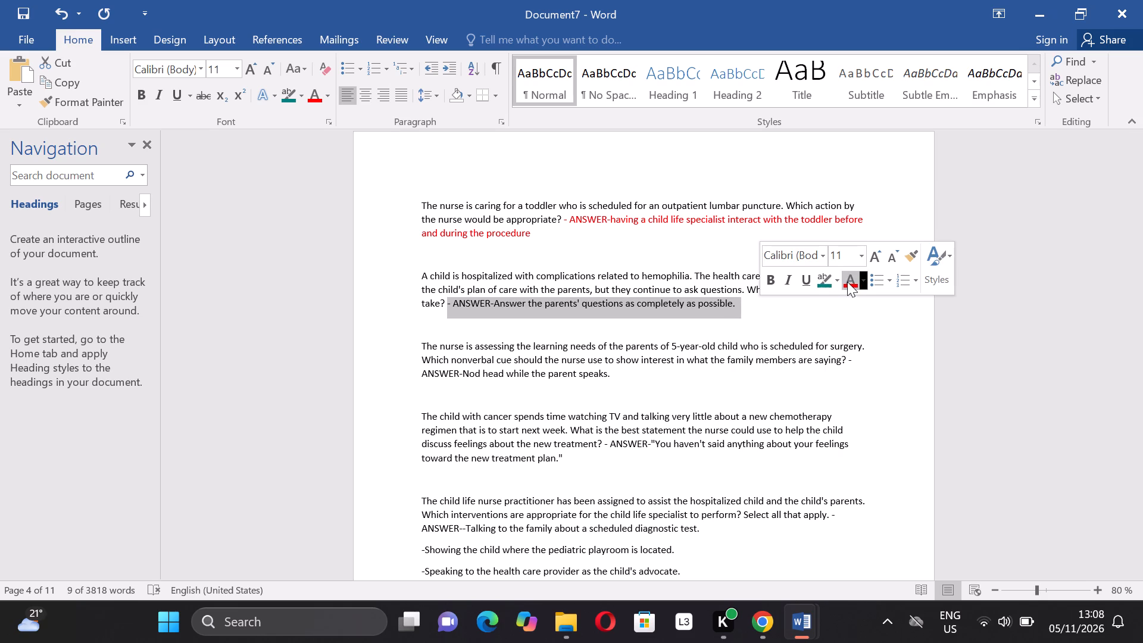
{"action": "left_click", "coordinate": [847, 282]}
Colour the answers "Nod head while the parent speaks." and "You haven't said anything about your feelings toward the new treatment plan." red.
{"action": "scroll", "coordinate": [694, 365], "scroll_direction": "down", "scroll_amount": 1}
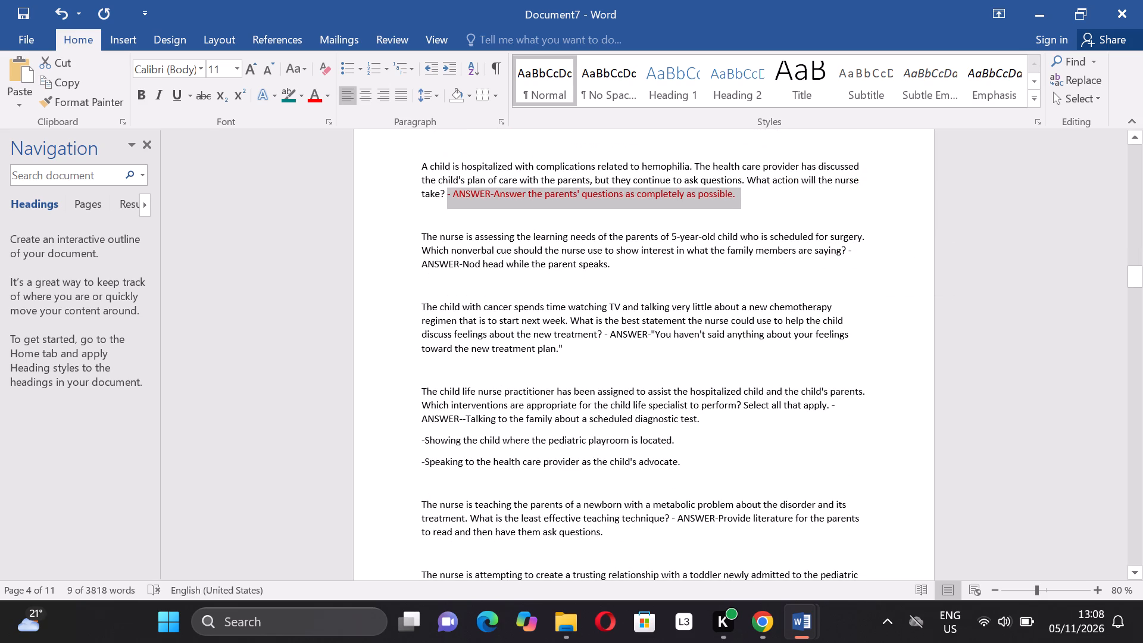
{"action": "left_click_drag", "start_coordinate": [413, 266], "coordinate": [649, 273]}
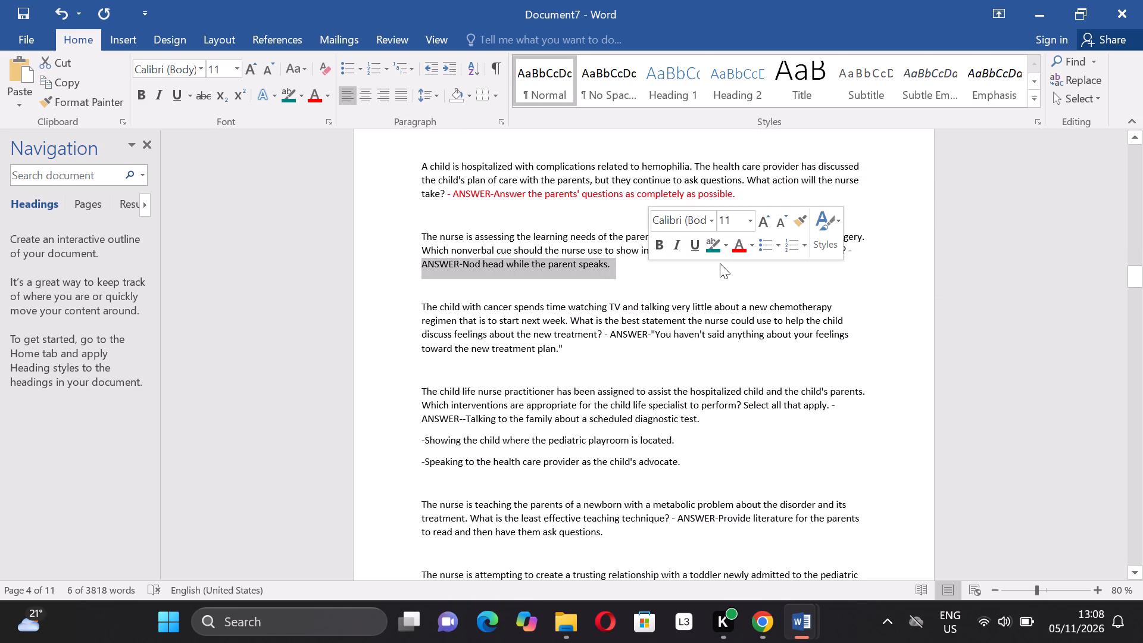
{"action": "left_click", "coordinate": [735, 246]}
{"action": "scroll", "coordinate": [591, 296], "scroll_direction": "down", "scroll_amount": 1}
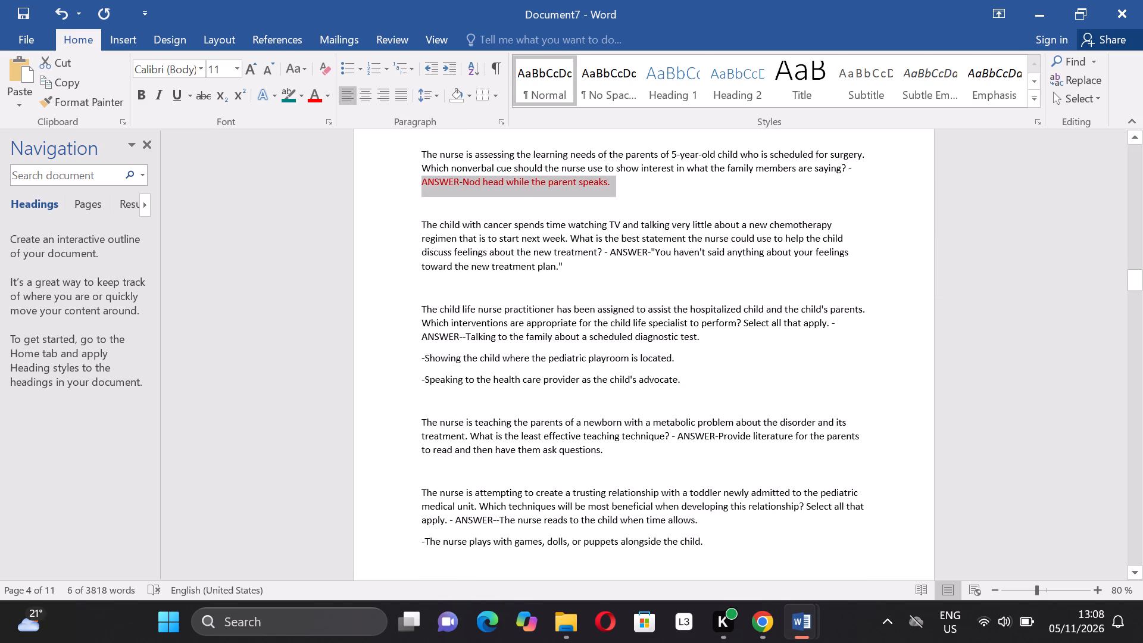
{"action": "left_click_drag", "start_coordinate": [603, 243], "coordinate": [663, 269]}
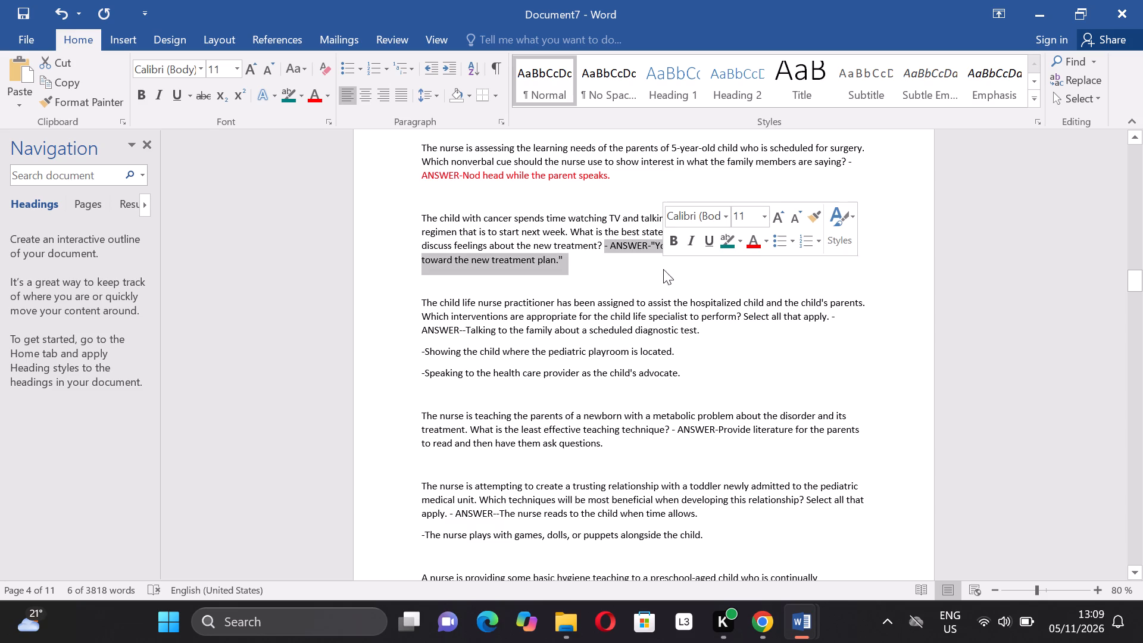
{"action": "left_click", "coordinate": [748, 234]}
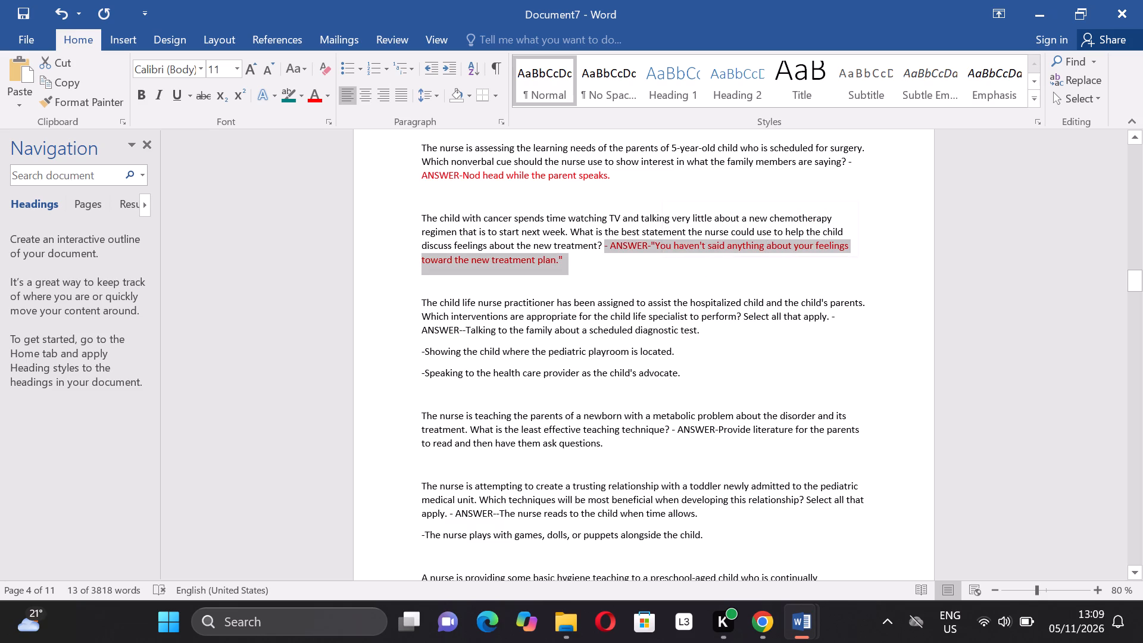
Colour the three-part child life specialist answer and the newborn metabolic problem teaching answer red.
{"action": "left_click_drag", "start_coordinate": [413, 330], "coordinate": [691, 375]}
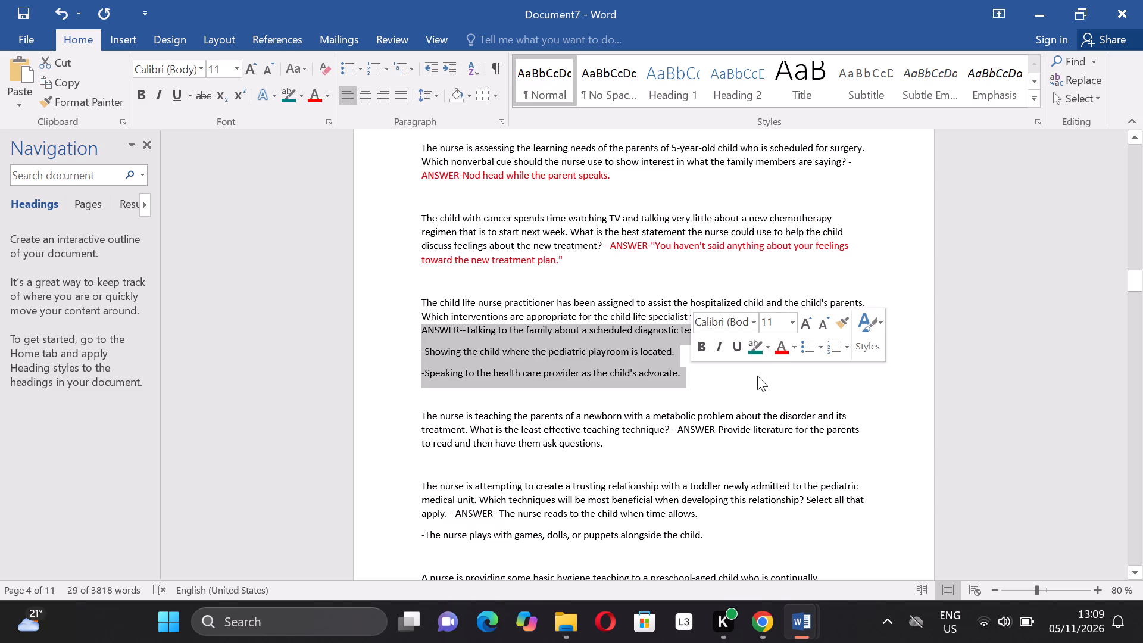
{"action": "left_click", "coordinate": [780, 351]}
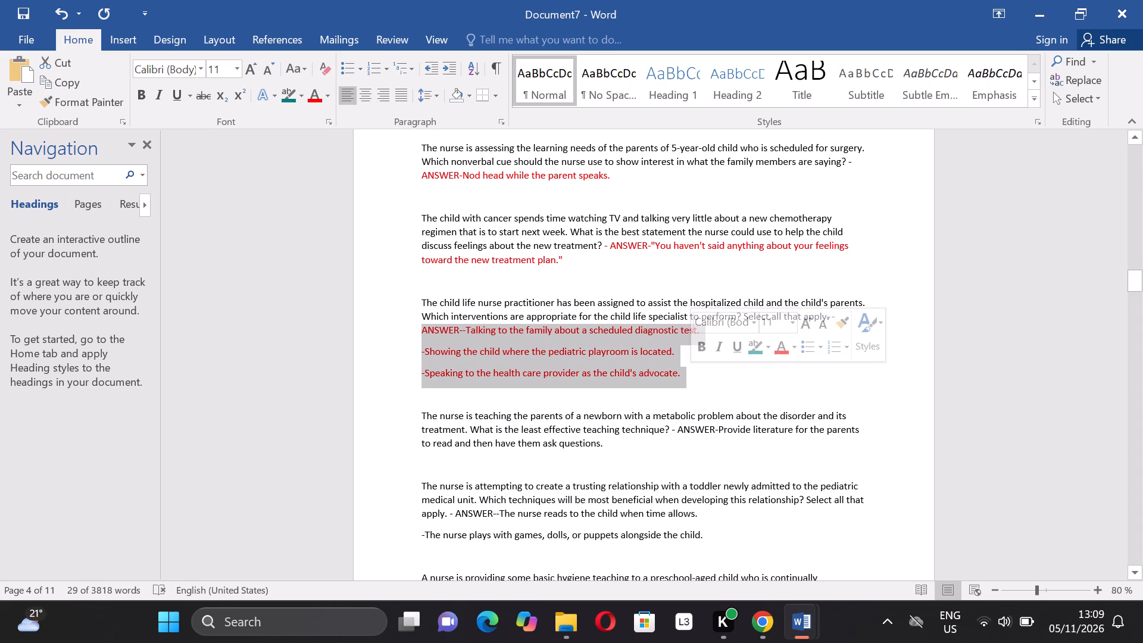
{"action": "scroll", "coordinate": [800, 405], "scroll_direction": "down", "scroll_amount": 3}
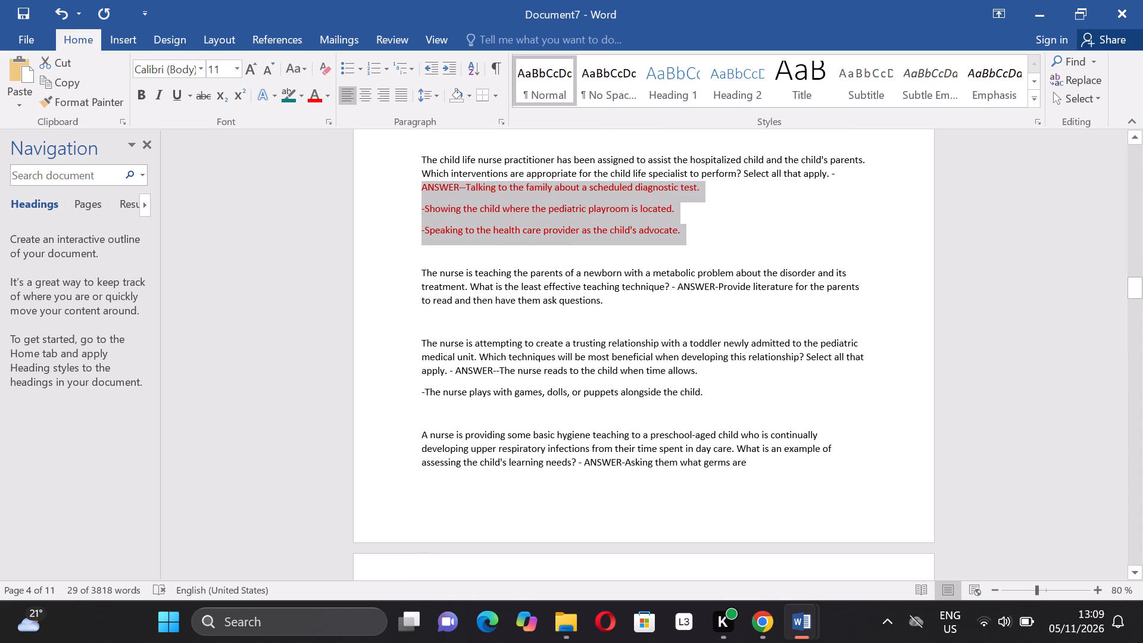
{"action": "left_click_drag", "start_coordinate": [672, 284], "coordinate": [716, 313]}
{"action": "left_click", "coordinate": [803, 286]}
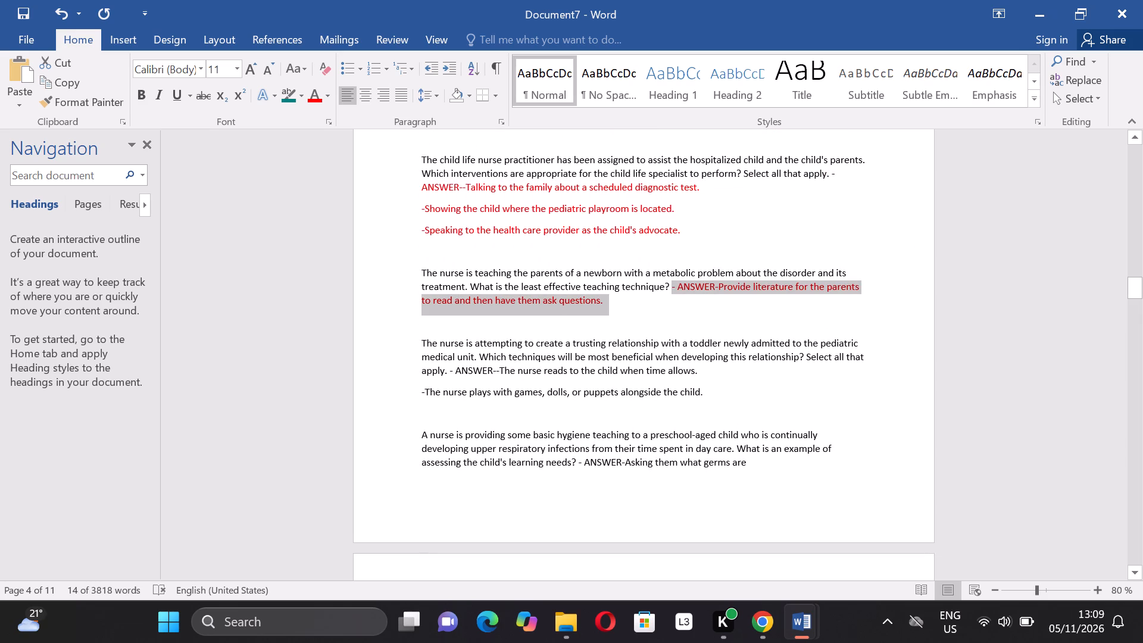
Colour both parts of the answer about building a trusting relationship with a newly admitted toddler red.
{"action": "left_click_drag", "start_coordinate": [449, 370], "coordinate": [736, 412]}
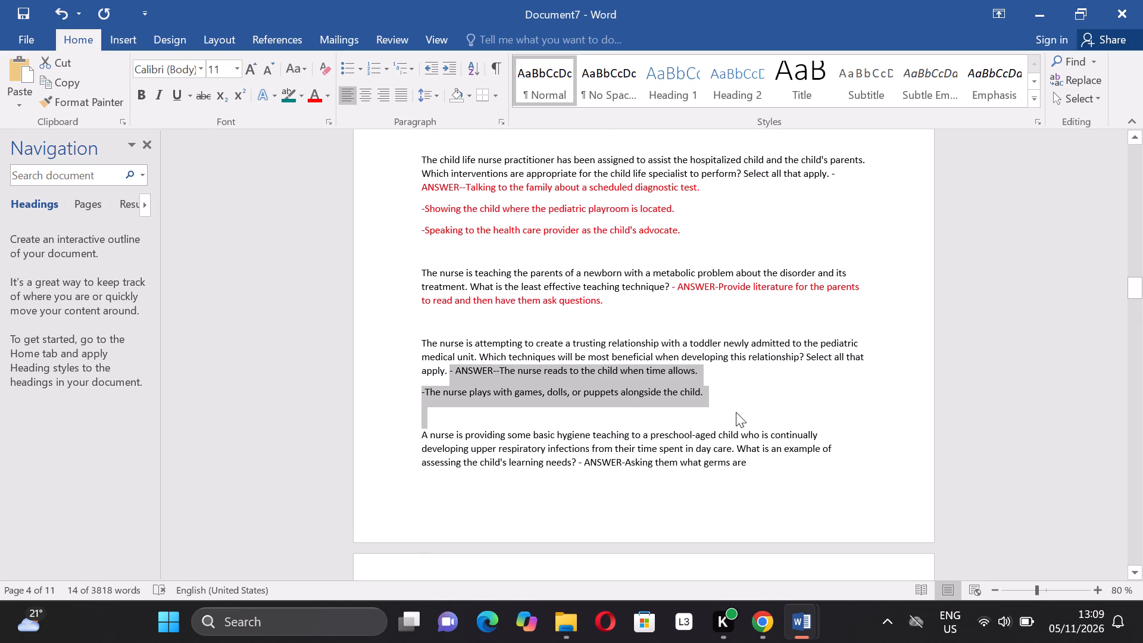
{"action": "left_click", "coordinate": [820, 379]}
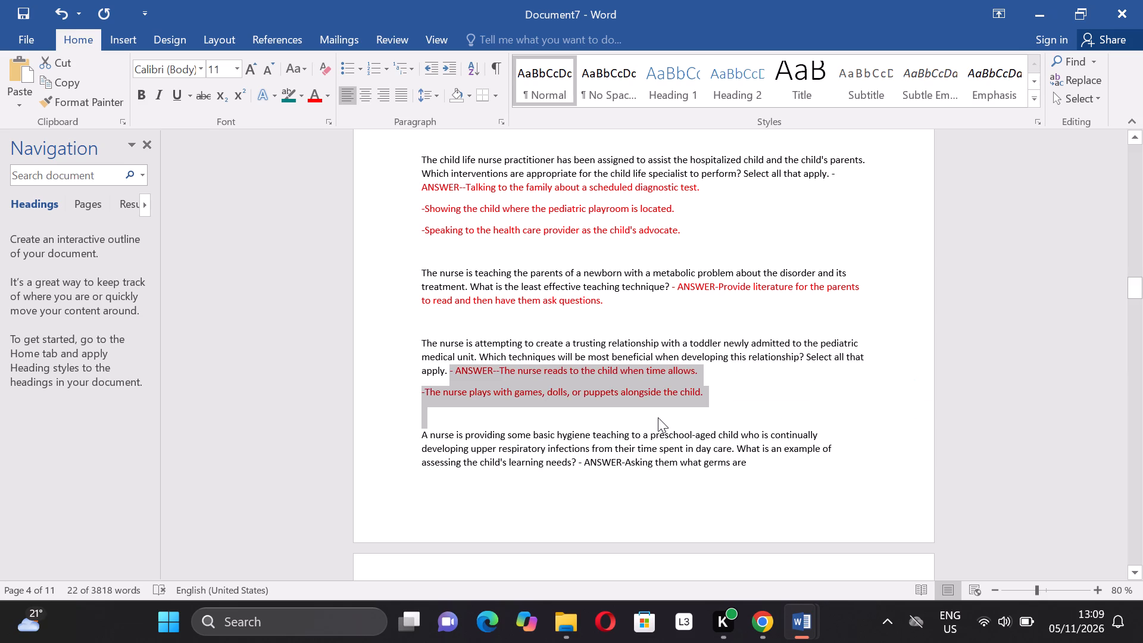
Colour the answer "Asking them what germs are" to the preschooler hygiene teaching question red.
{"action": "scroll", "coordinate": [658, 417], "scroll_direction": "down", "scroll_amount": 3}
{"action": "left_click_drag", "start_coordinate": [580, 295], "coordinate": [610, 285]}
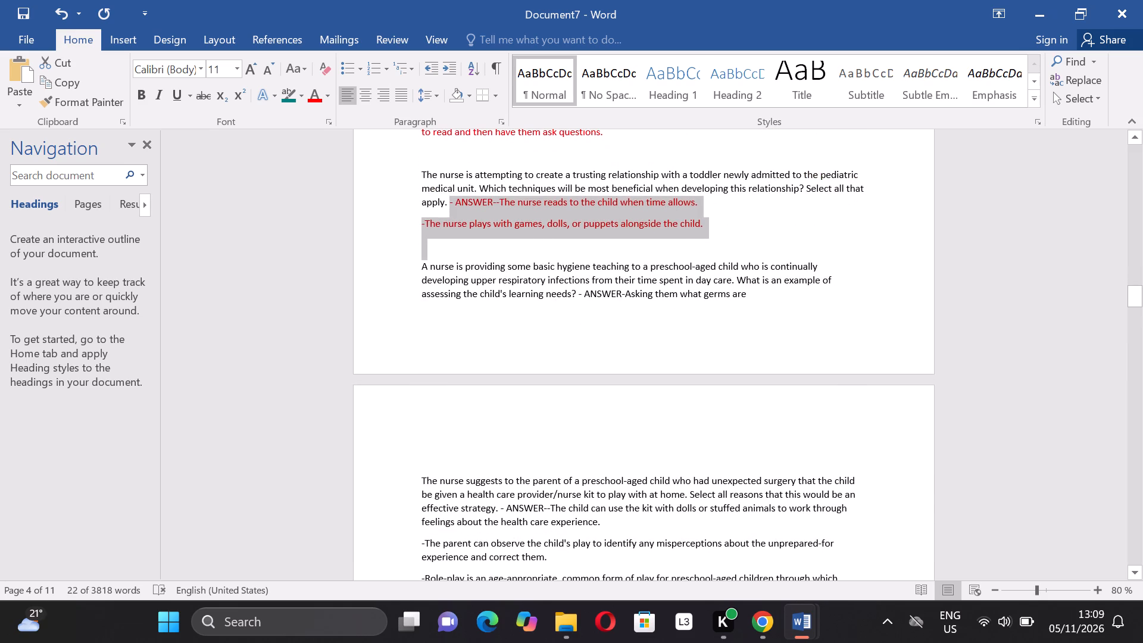
{"action": "left_click_drag", "start_coordinate": [610, 285], "coordinate": [775, 298]}
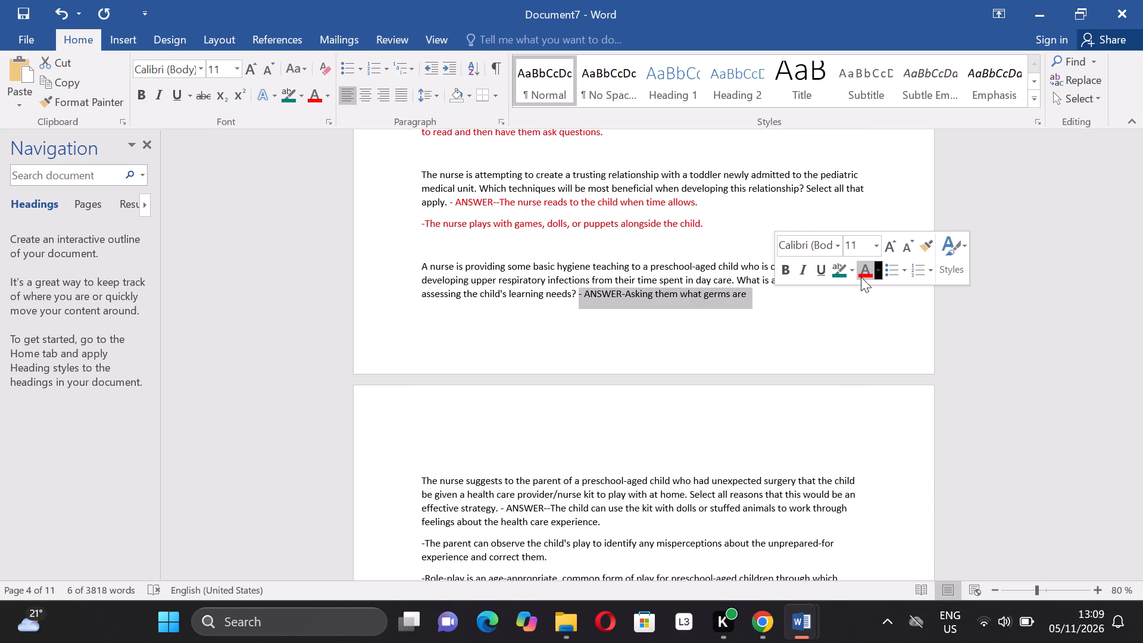
{"action": "left_click", "coordinate": [861, 277]}
Colour all four parts of the answer about giving the preschool-aged child a health care provider/nurse kit red.
{"action": "scroll", "coordinate": [687, 407], "scroll_direction": "down", "scroll_amount": 3}
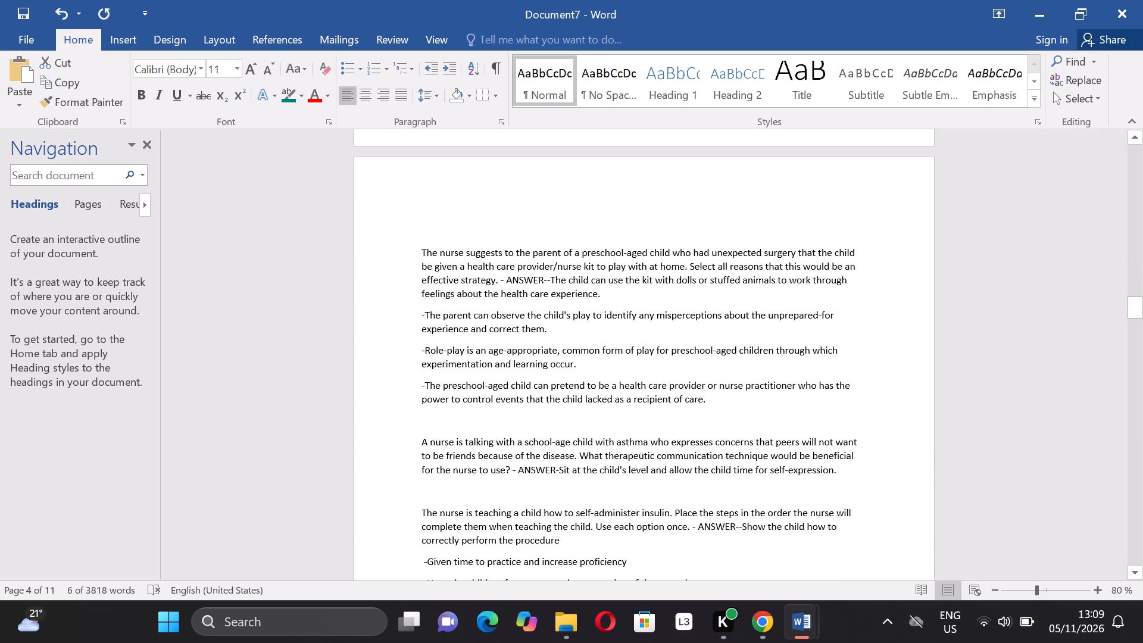
{"action": "left_click_drag", "start_coordinate": [501, 277], "coordinate": [634, 304]}
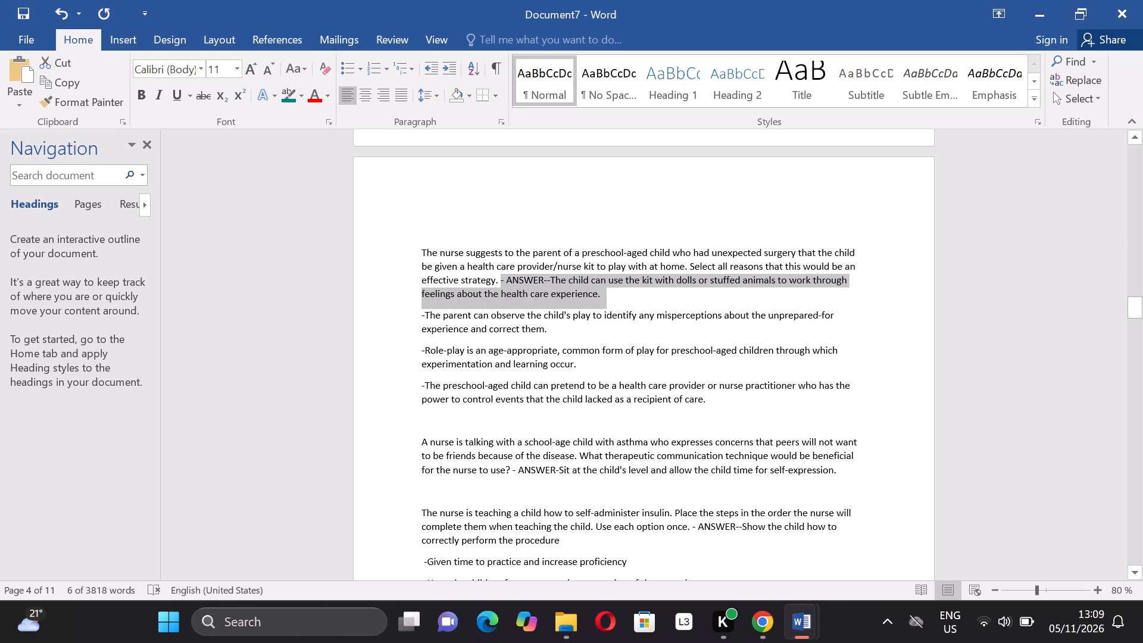
{"action": "left_click_drag", "start_coordinate": [634, 304], "coordinate": [649, 307]}
{"action": "left_click", "coordinate": [735, 282]}
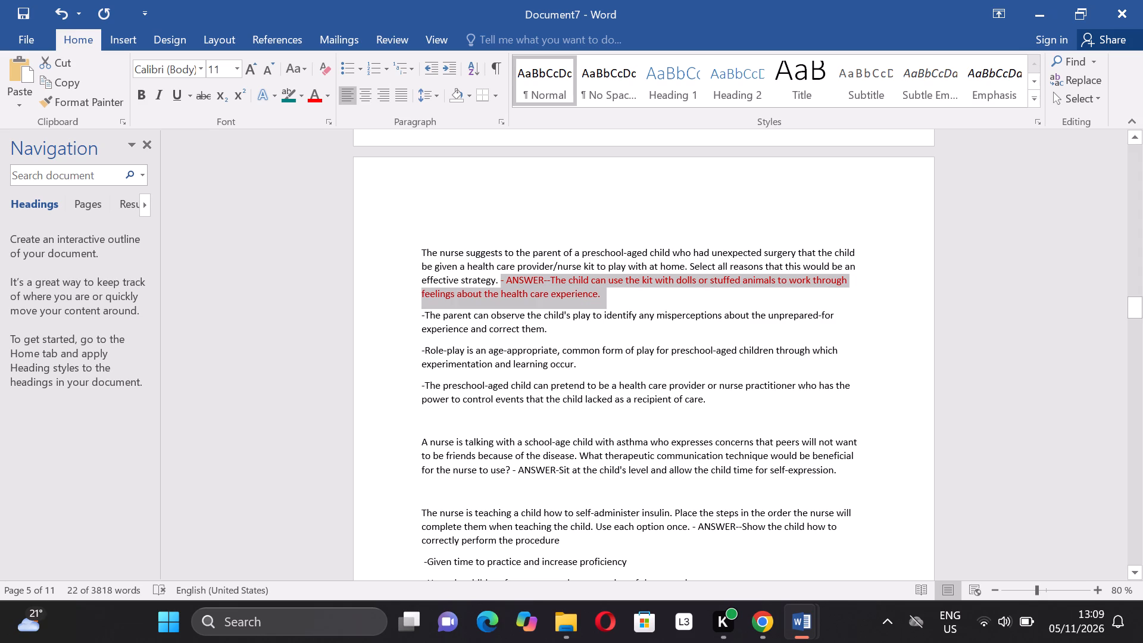
{"action": "left_click_drag", "start_coordinate": [418, 313], "coordinate": [566, 329]}
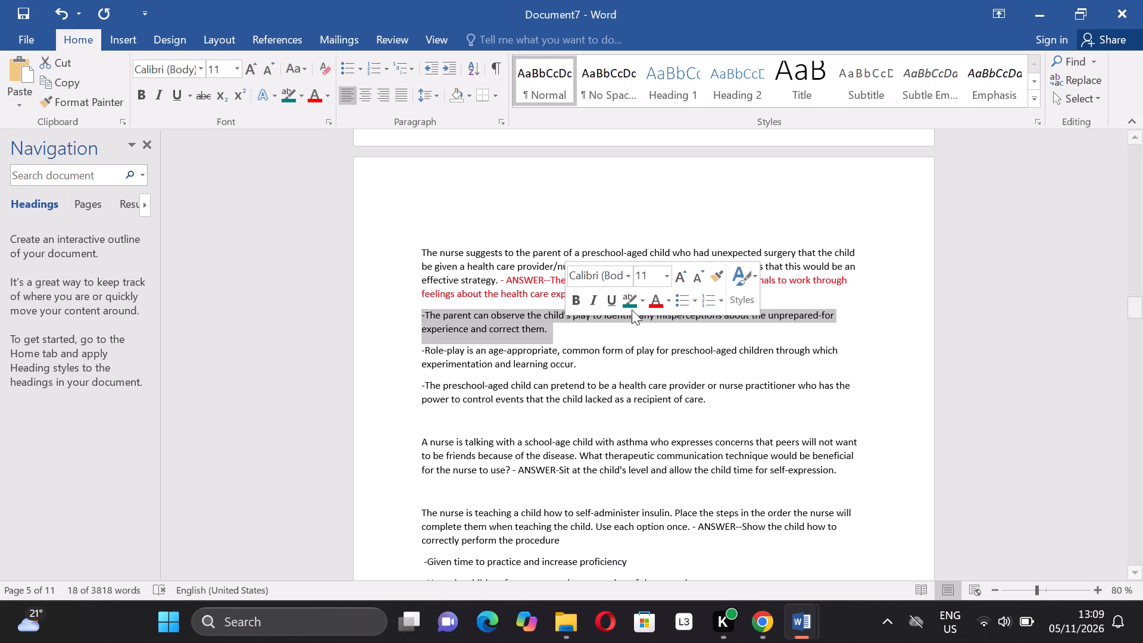
{"action": "left_click", "coordinate": [653, 304]}
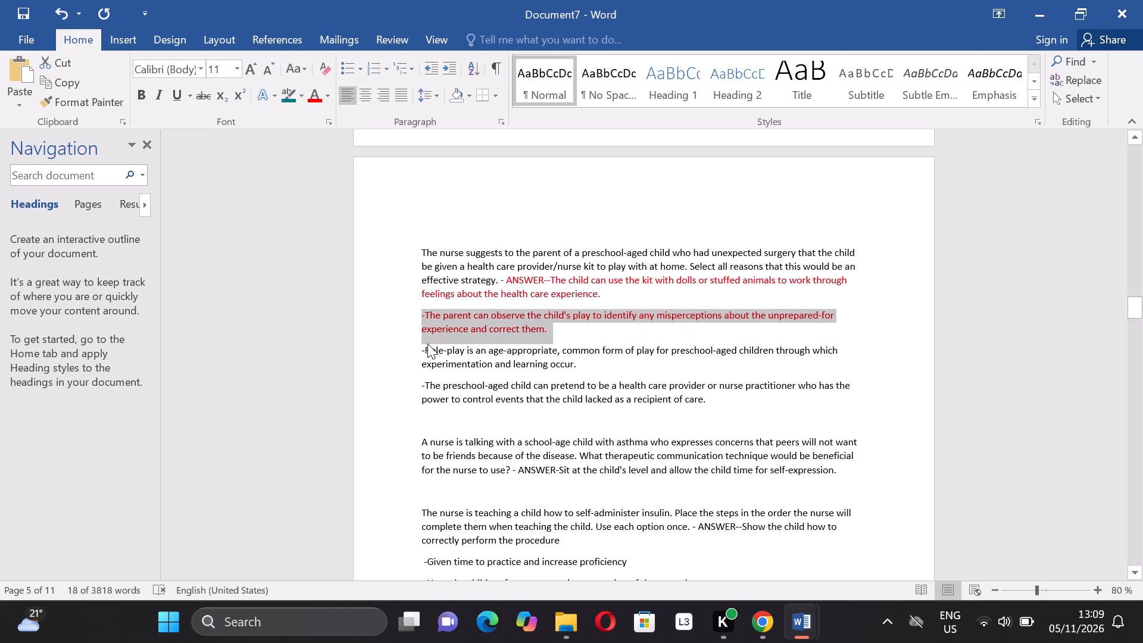
{"action": "left_click_drag", "start_coordinate": [420, 348], "coordinate": [558, 370]}
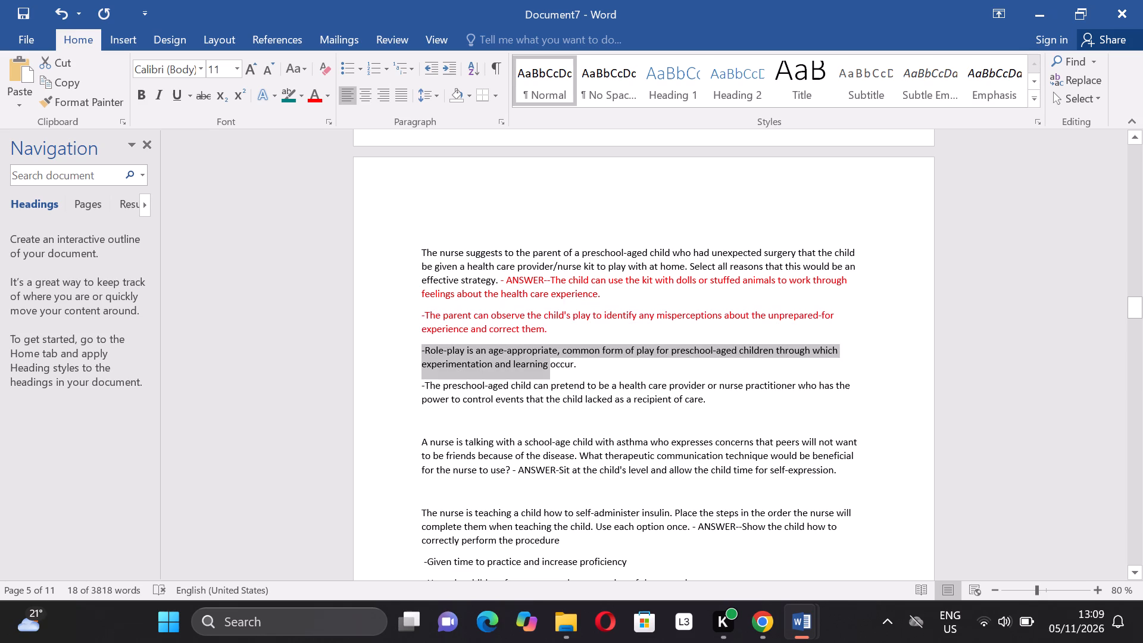
{"action": "left_click_drag", "start_coordinate": [558, 370], "coordinate": [610, 372]}
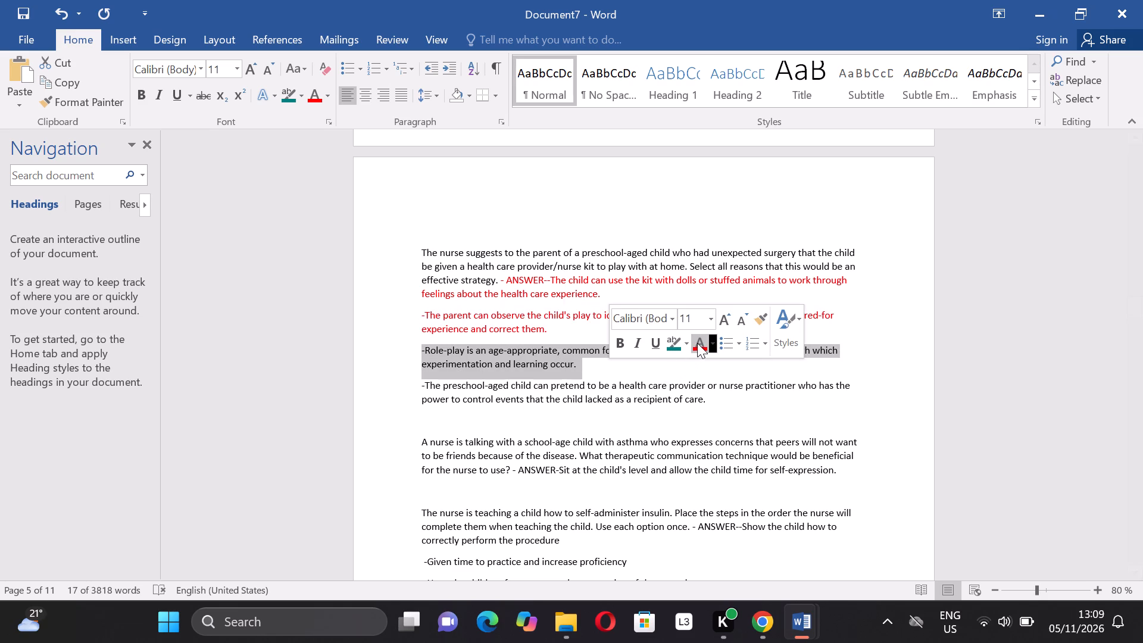
{"action": "left_click", "coordinate": [697, 343]}
{"action": "left_click_drag", "start_coordinate": [419, 385], "coordinate": [744, 408]}
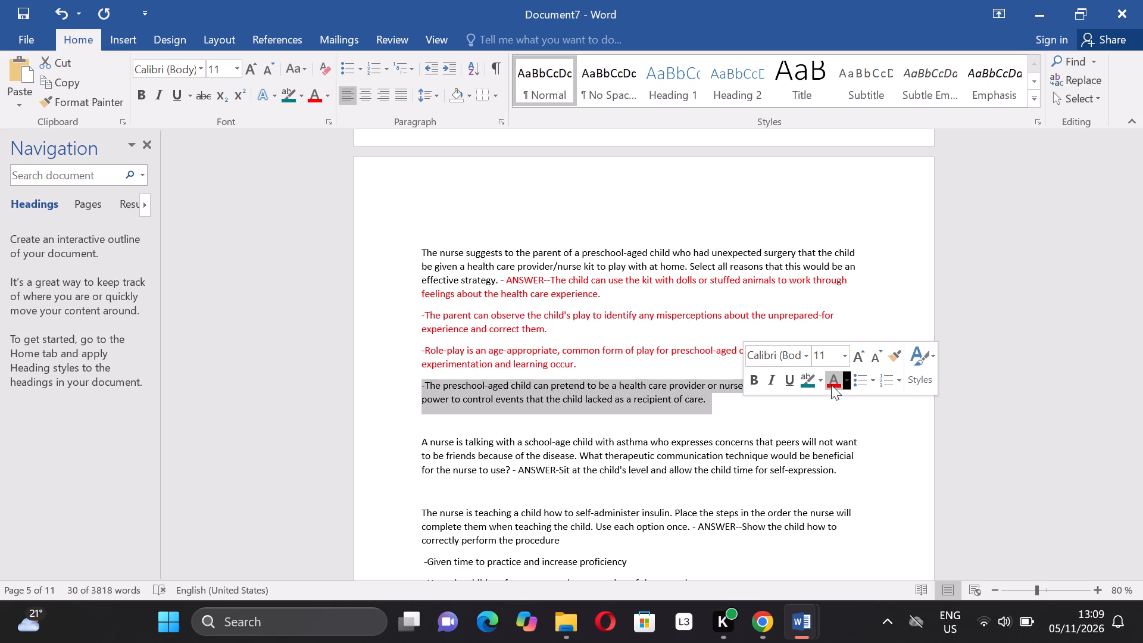
{"action": "left_click", "coordinate": [831, 385]}
Colour the answer about the school-age child with asthma and the four-part insulin self-administration answer red.
{"action": "scroll", "coordinate": [619, 456], "scroll_direction": "down", "scroll_amount": 4}
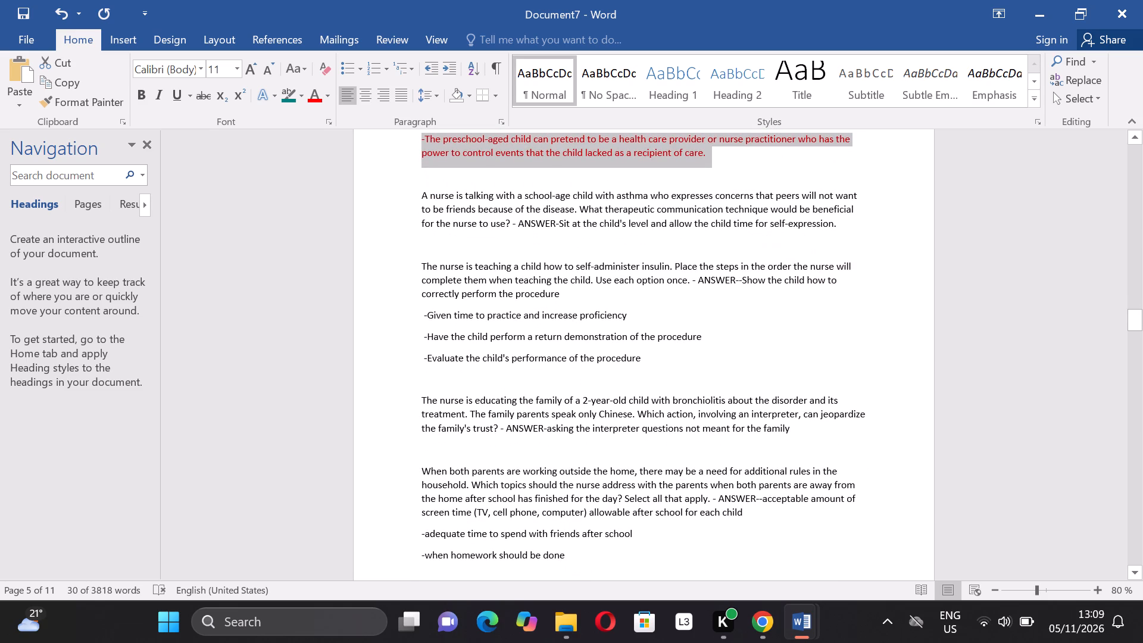
{"action": "left_click_drag", "start_coordinate": [516, 226], "coordinate": [800, 245]}
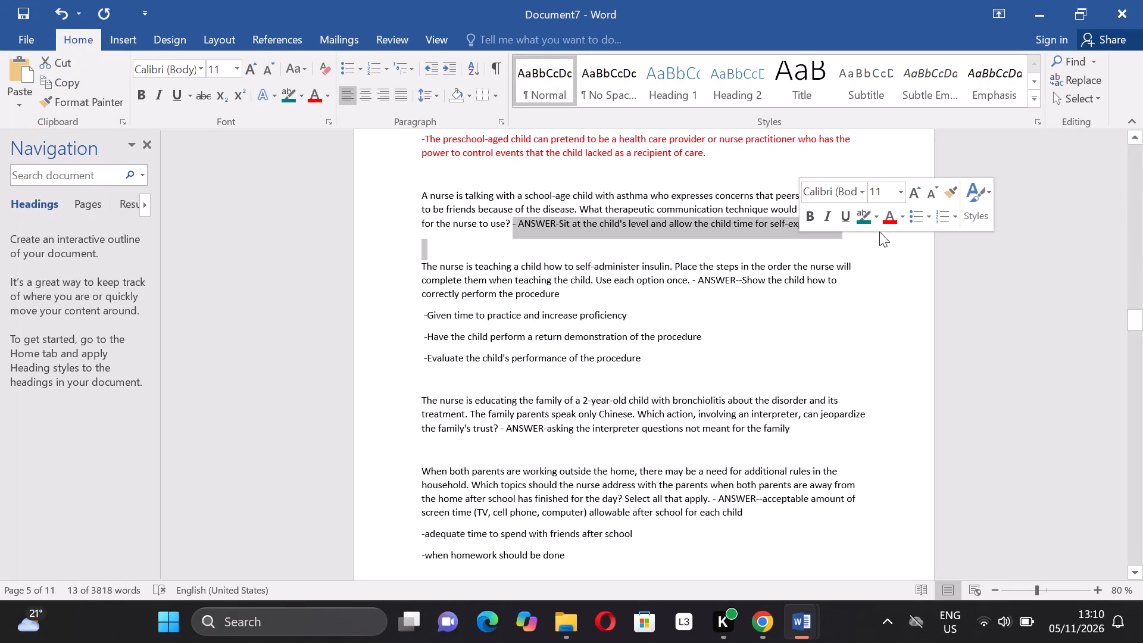
{"action": "left_click", "coordinate": [886, 221]}
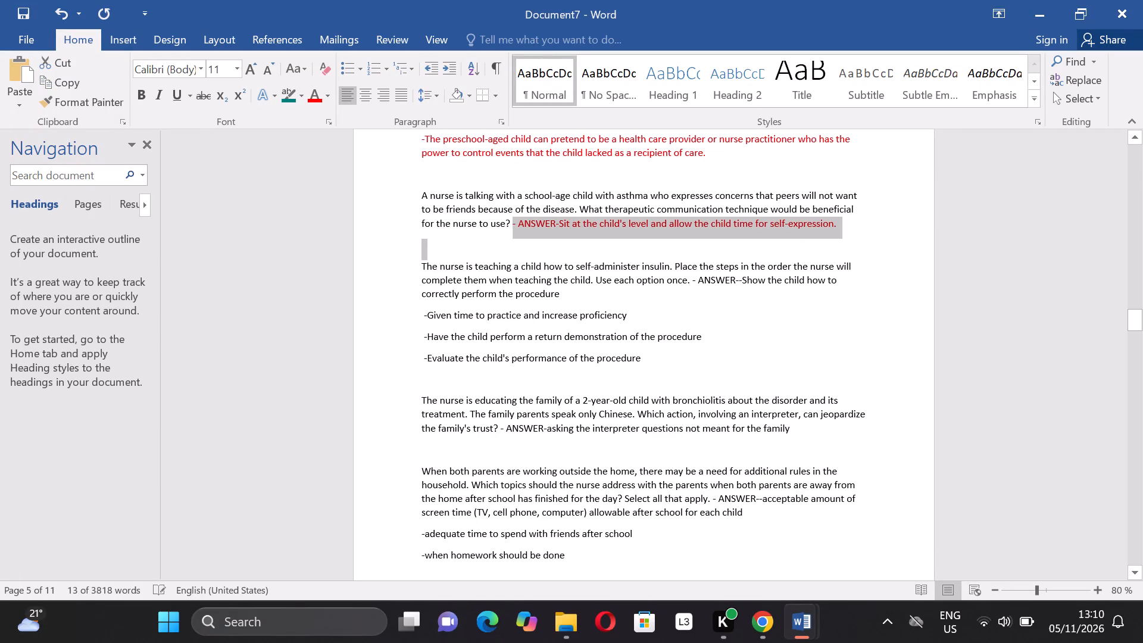
{"action": "left_click_drag", "start_coordinate": [695, 276], "coordinate": [747, 351]}
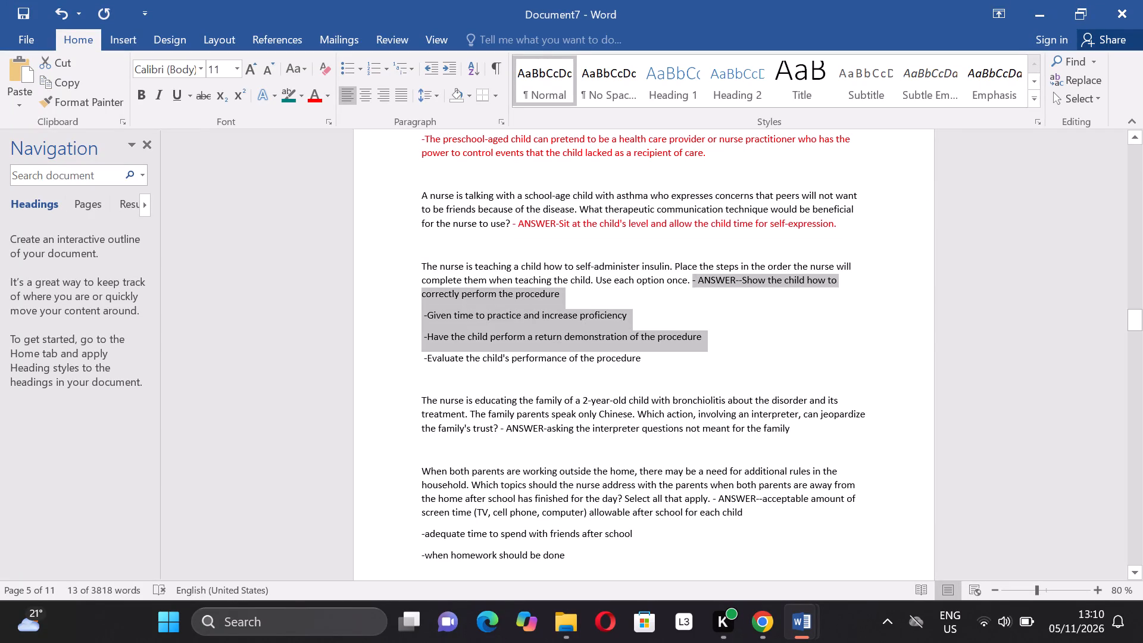
{"action": "left_click_drag", "start_coordinate": [747, 351], "coordinate": [752, 359]}
{"action": "left_click", "coordinate": [842, 334]}
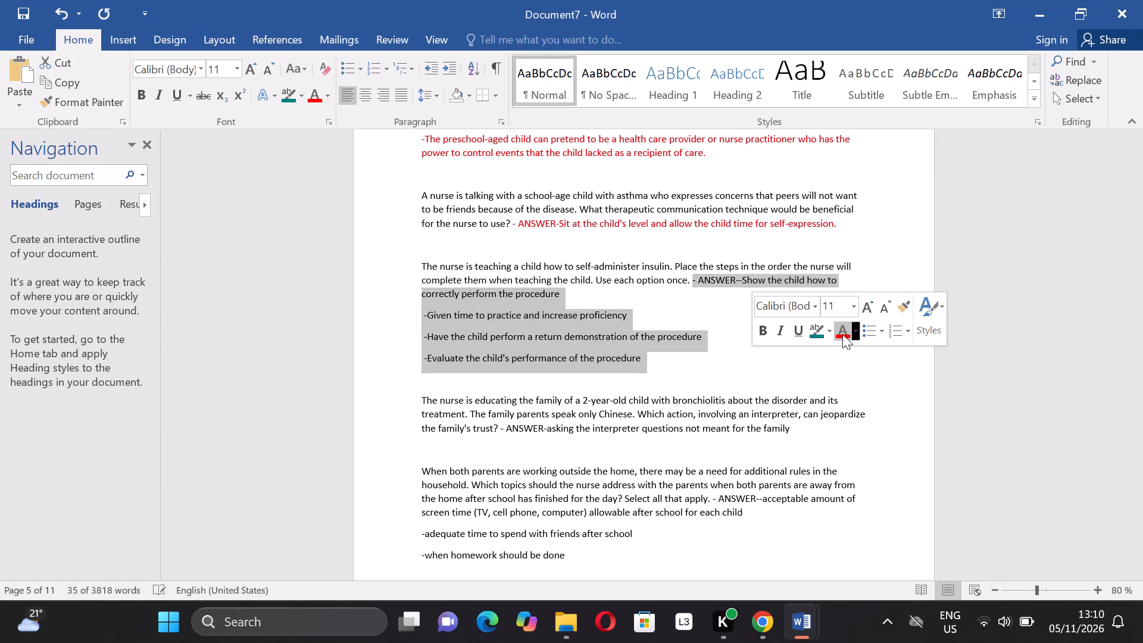
Colour the page 5 interpreter answer and the three-part answer about after-school household rules red.
{"action": "scroll", "coordinate": [625, 404], "scroll_direction": "down", "scroll_amount": 2}
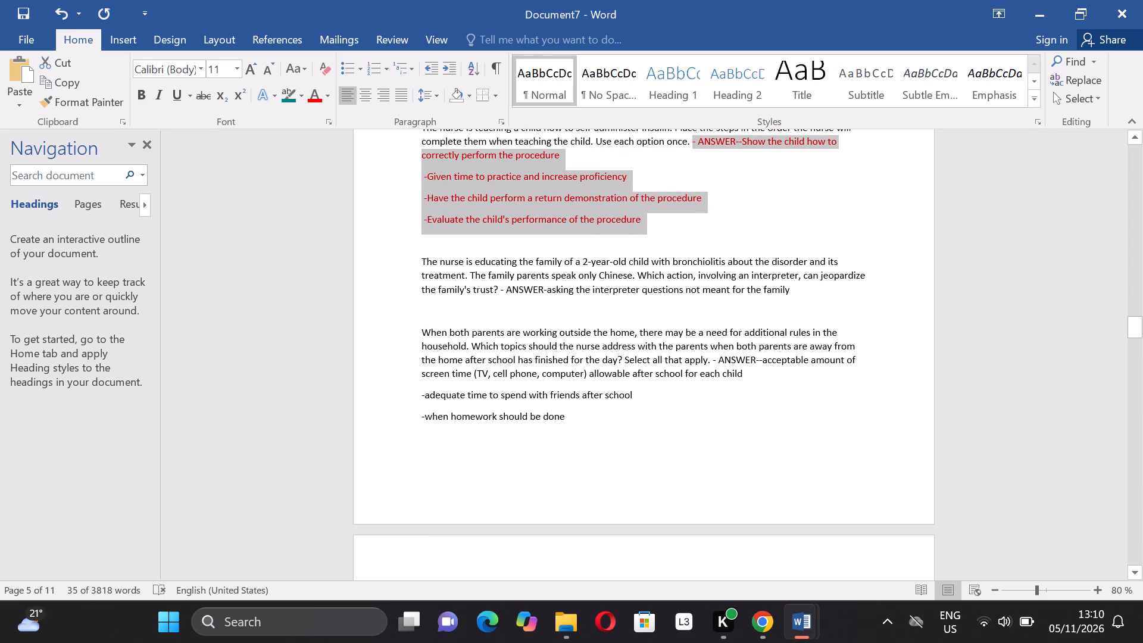
{"action": "left_click_drag", "start_coordinate": [504, 290], "coordinate": [818, 301]}
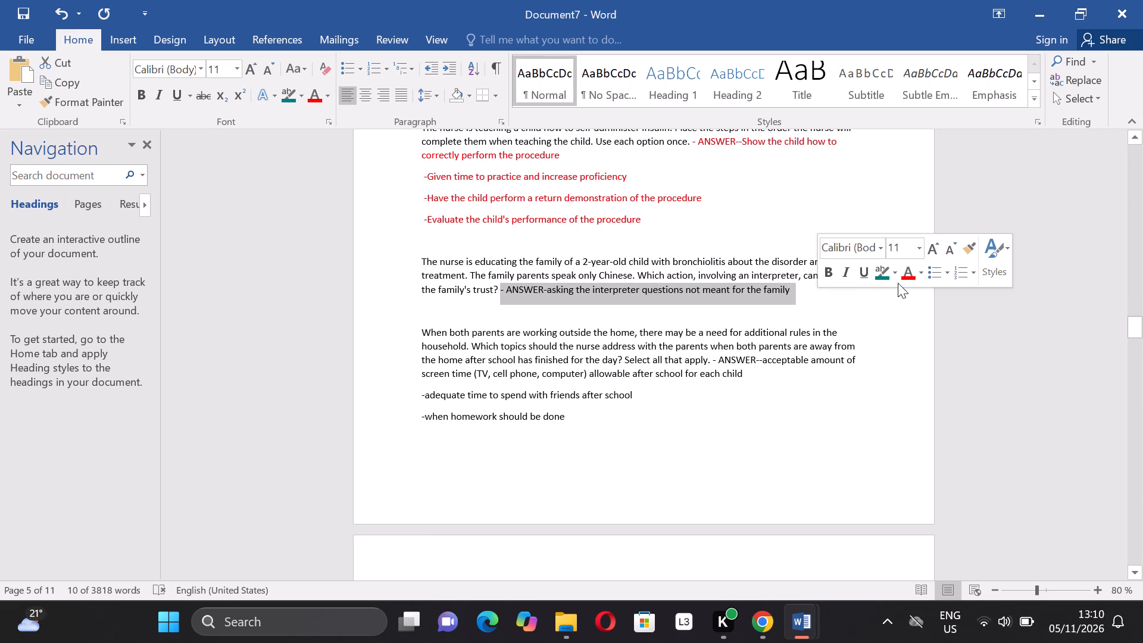
{"action": "left_click", "coordinate": [904, 273]}
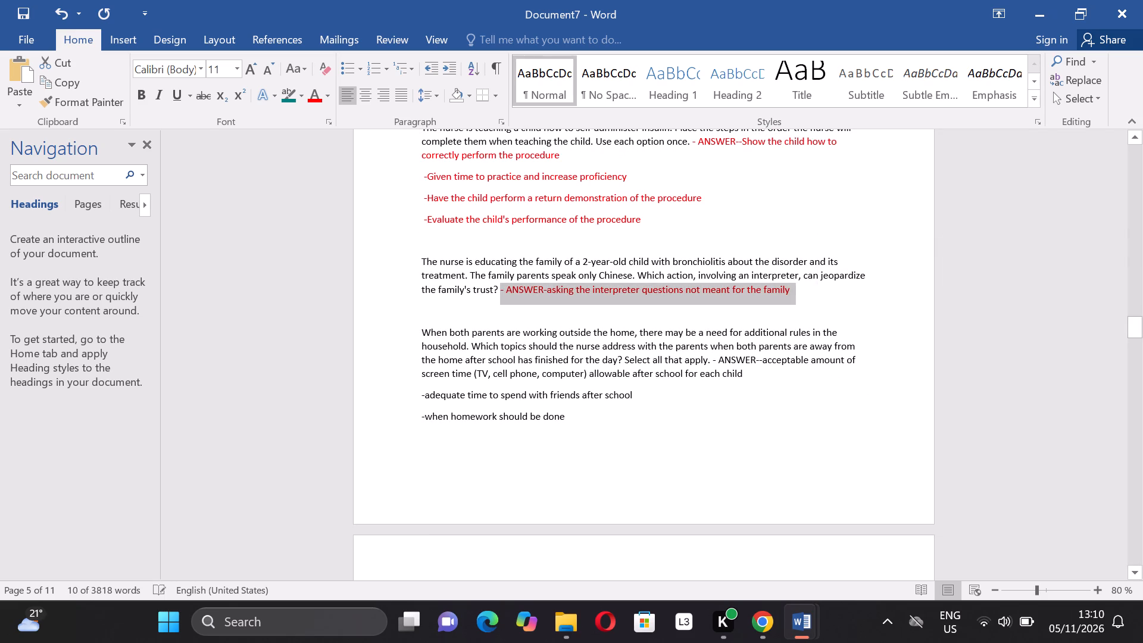
{"action": "scroll", "coordinate": [712, 370], "scroll_direction": "down", "scroll_amount": 1}
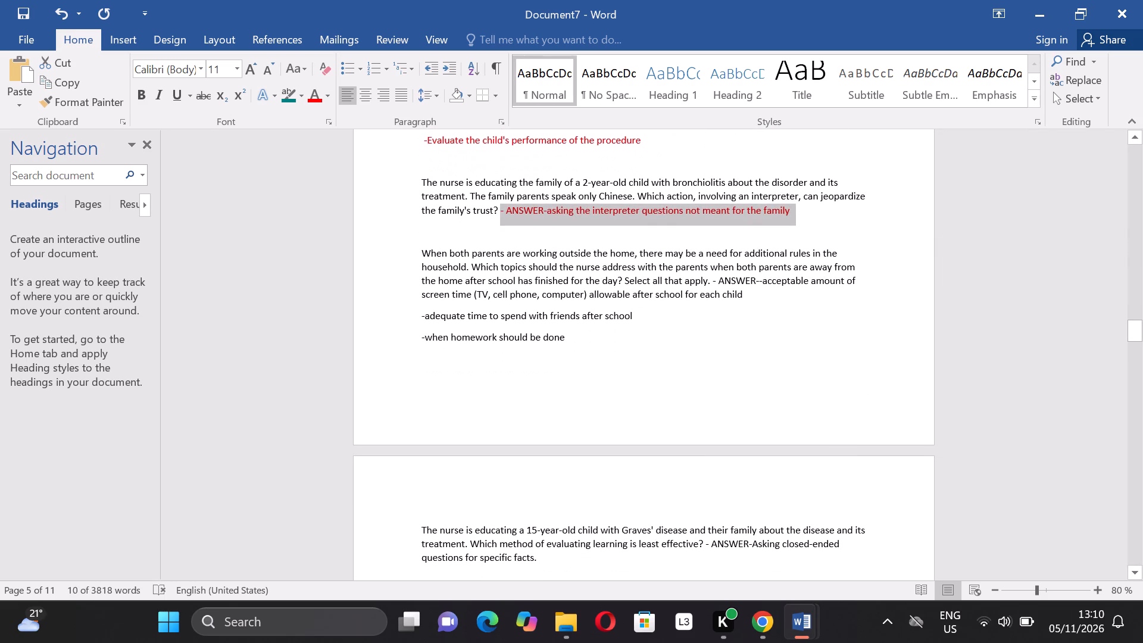
{"action": "left_click_drag", "start_coordinate": [714, 279], "coordinate": [769, 357]}
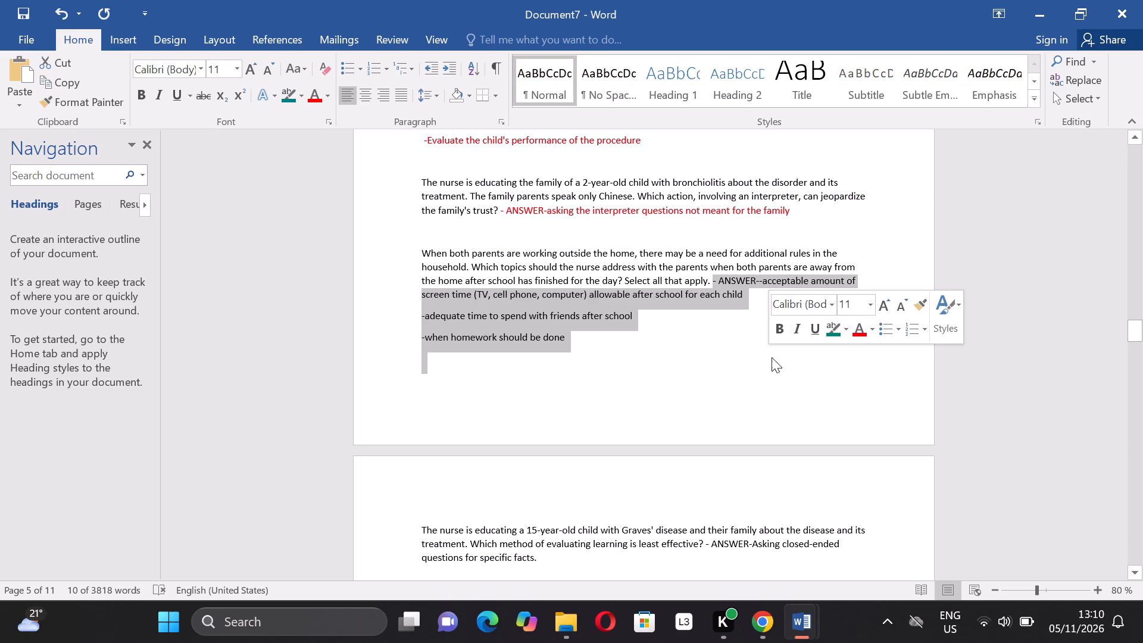
{"action": "left_click", "coordinate": [854, 330]}
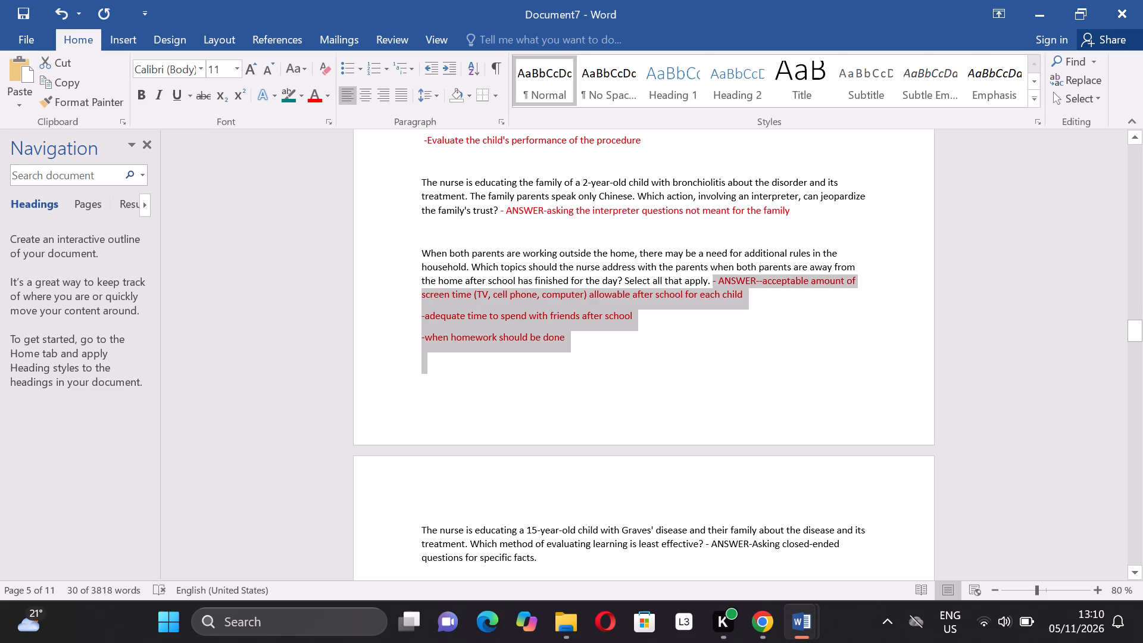
Colour the answers "Asking closed-ended questions for specific facts." and "Assign a core primary nurse." on page 6 red.
{"action": "scroll", "coordinate": [730, 424], "scroll_direction": "down", "scroll_amount": 4}
{"action": "left_click_drag", "start_coordinate": [705, 290], "coordinate": [761, 322]}
{"action": "left_click", "coordinate": [846, 294]}
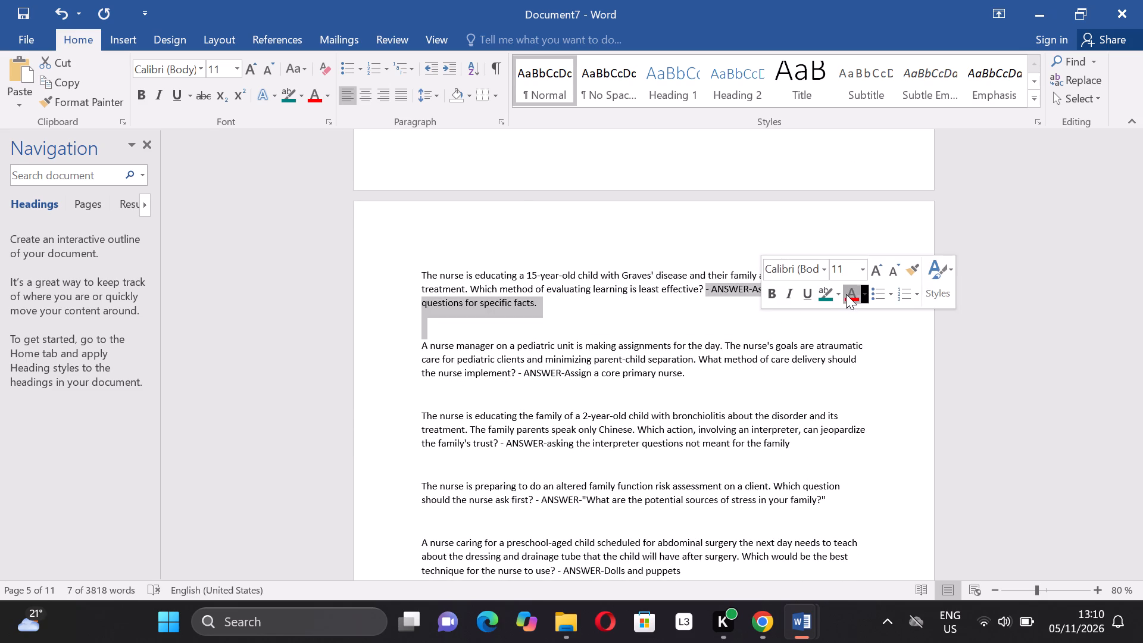
{"action": "scroll", "coordinate": [677, 358], "scroll_direction": "down", "scroll_amount": 1}
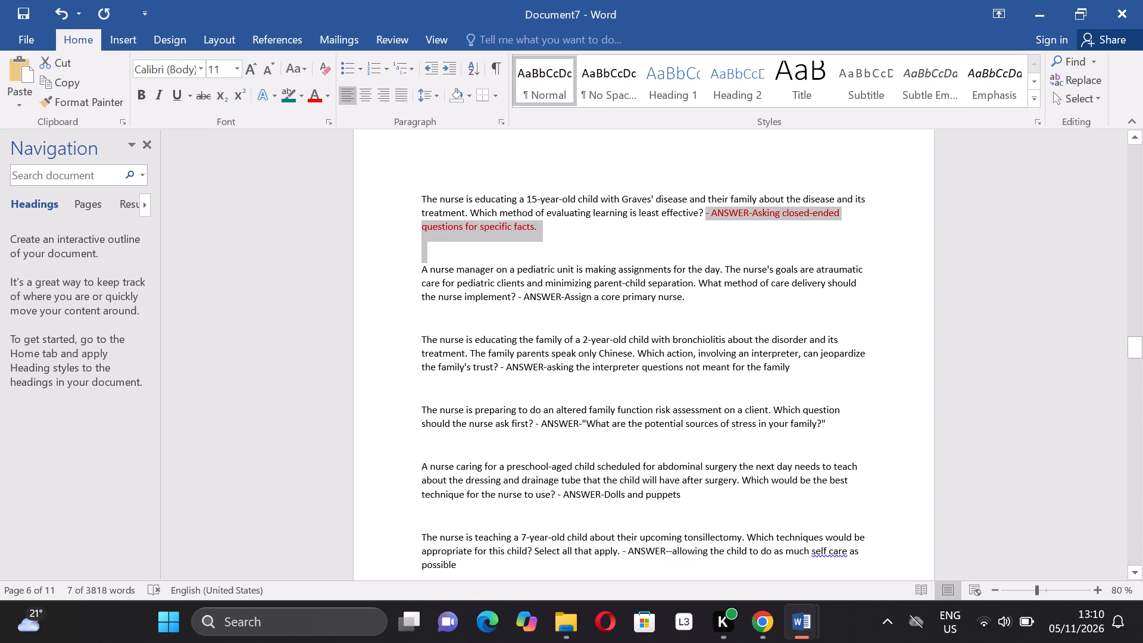
{"action": "left_click_drag", "start_coordinate": [520, 298], "coordinate": [732, 314]}
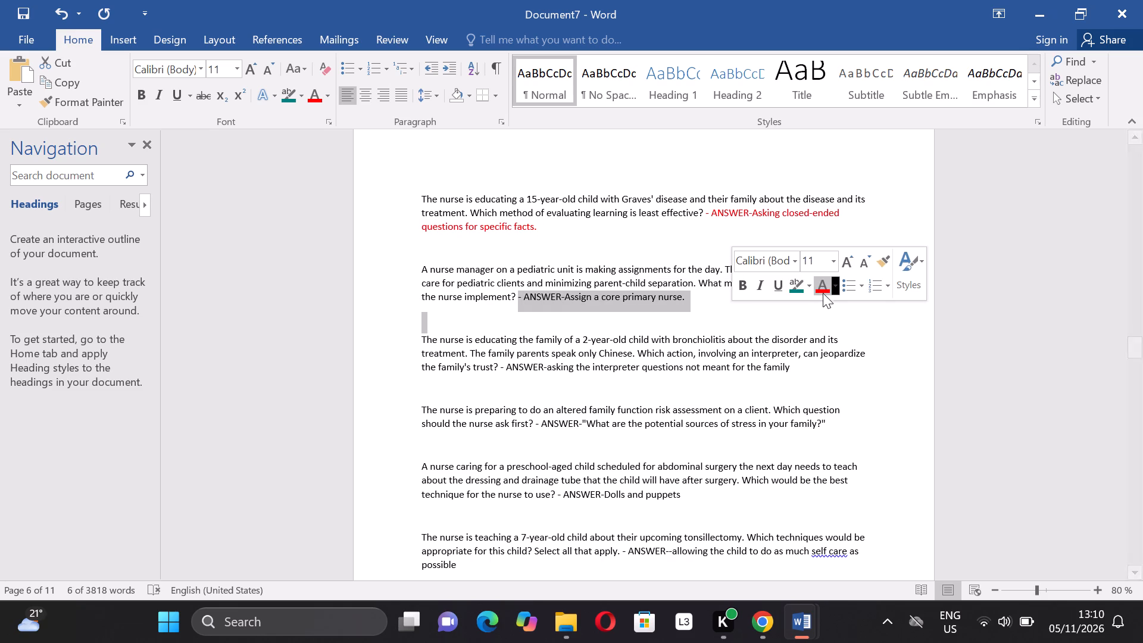
{"action": "left_click", "coordinate": [823, 292]}
Colour the page 6 interpreter answer and the answer "What are the potential sources of stress in your family?" red.
{"action": "scroll", "coordinate": [645, 411], "scroll_direction": "down", "scroll_amount": 1}
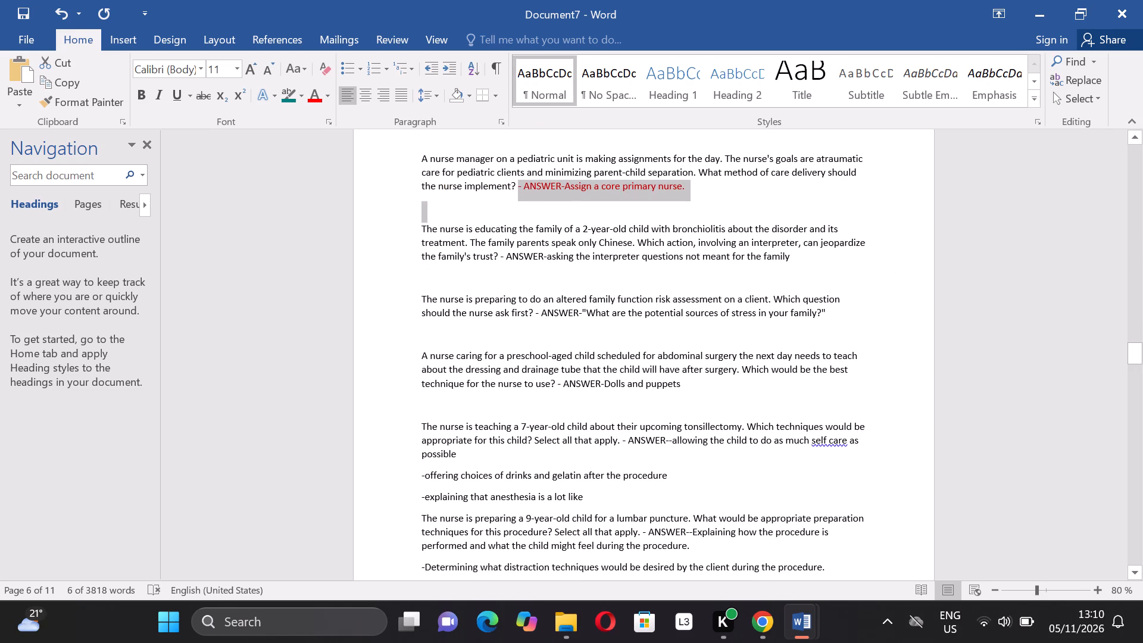
{"action": "left_click_drag", "start_coordinate": [503, 257], "coordinate": [789, 266]}
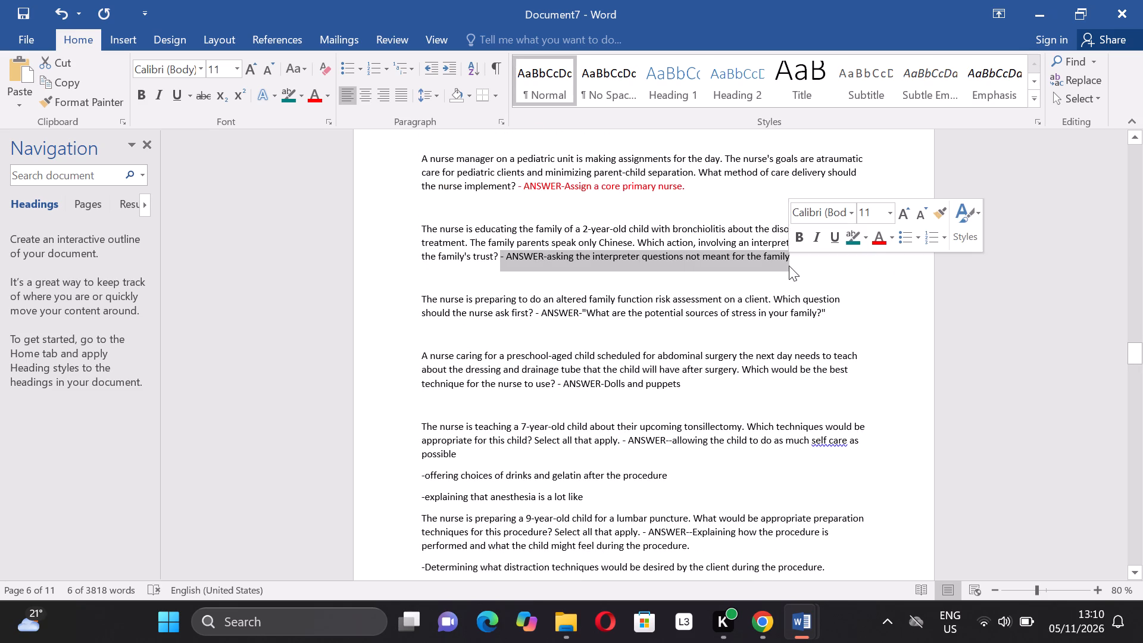
{"action": "left_click", "coordinate": [882, 245]}
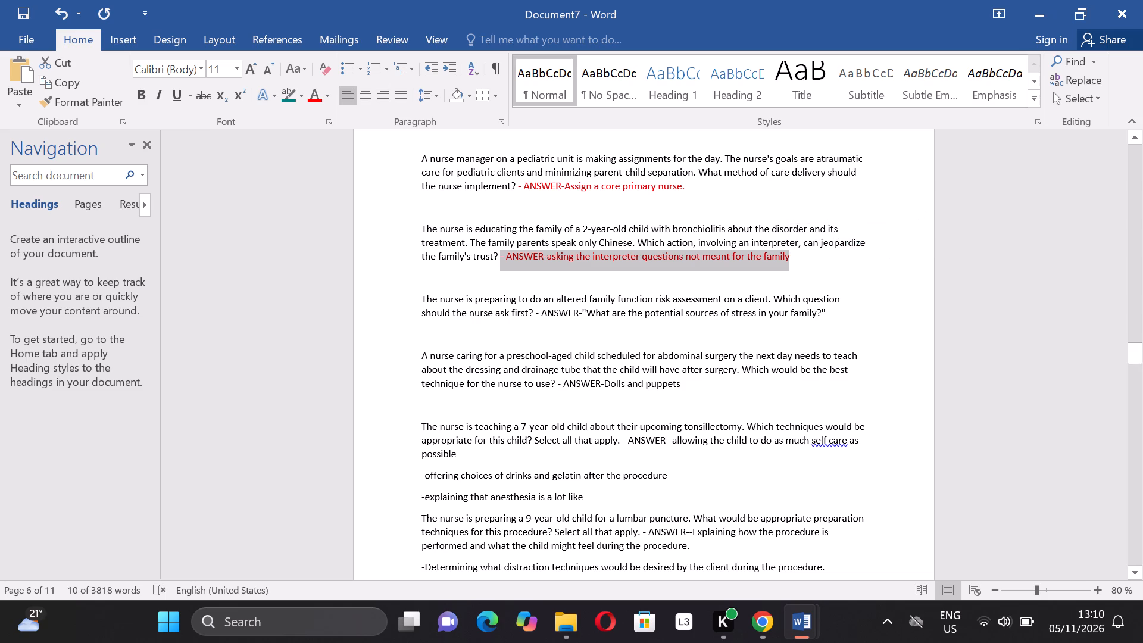
{"action": "left_click_drag", "start_coordinate": [538, 312], "coordinate": [694, 308]}
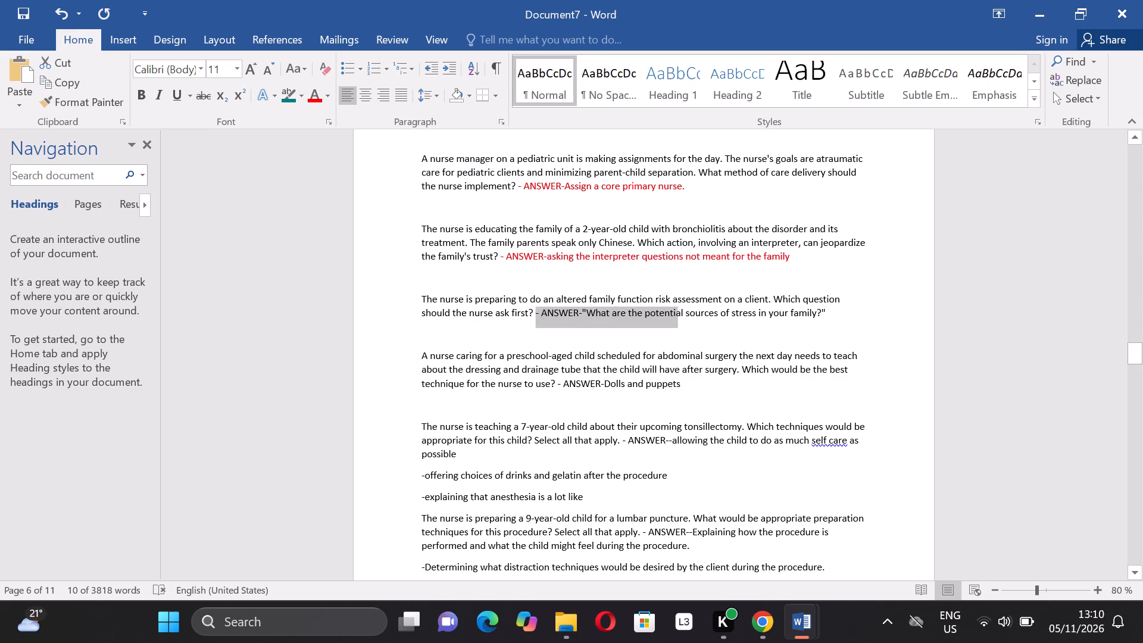
{"action": "left_click_drag", "start_coordinate": [694, 308], "coordinate": [846, 319]}
{"action": "left_click", "coordinate": [933, 298]}
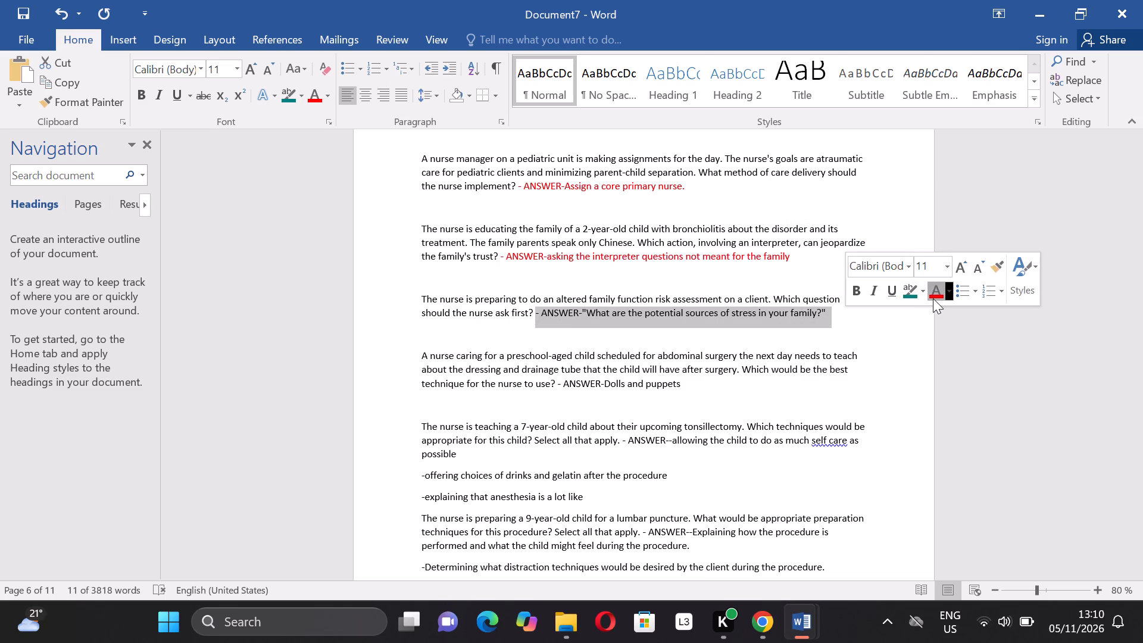
Colour the answer "Dolls and puppets" and the three-part answer about the 7-year-old's tonsillectomy red.
{"action": "scroll", "coordinate": [636, 377], "scroll_direction": "down", "scroll_amount": 2}
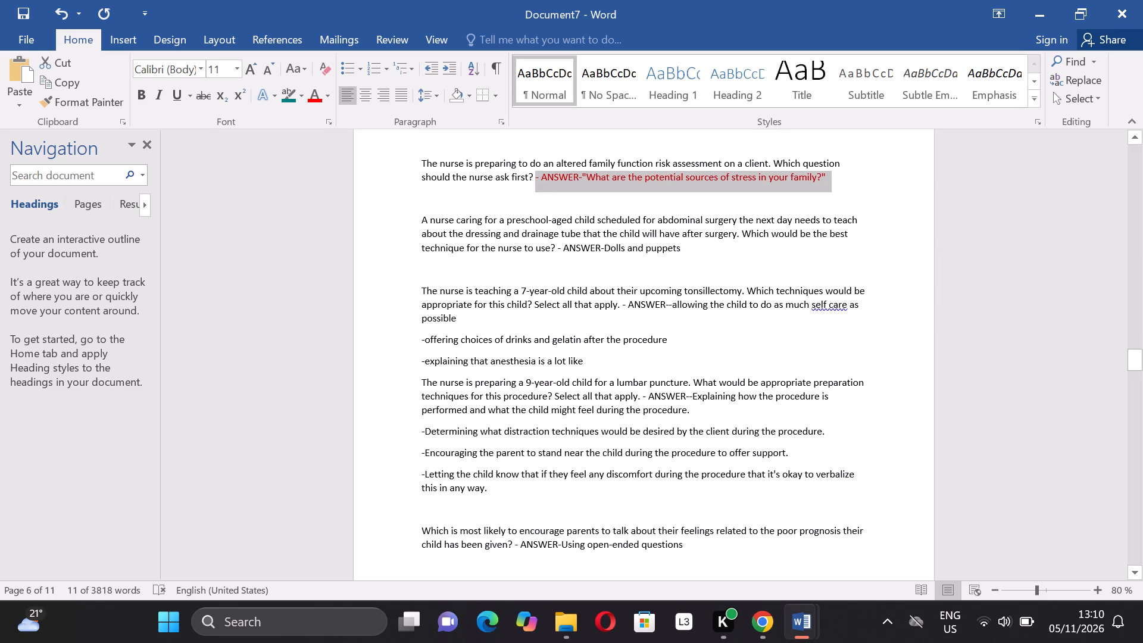
{"action": "left_click_drag", "start_coordinate": [560, 246], "coordinate": [732, 249]}
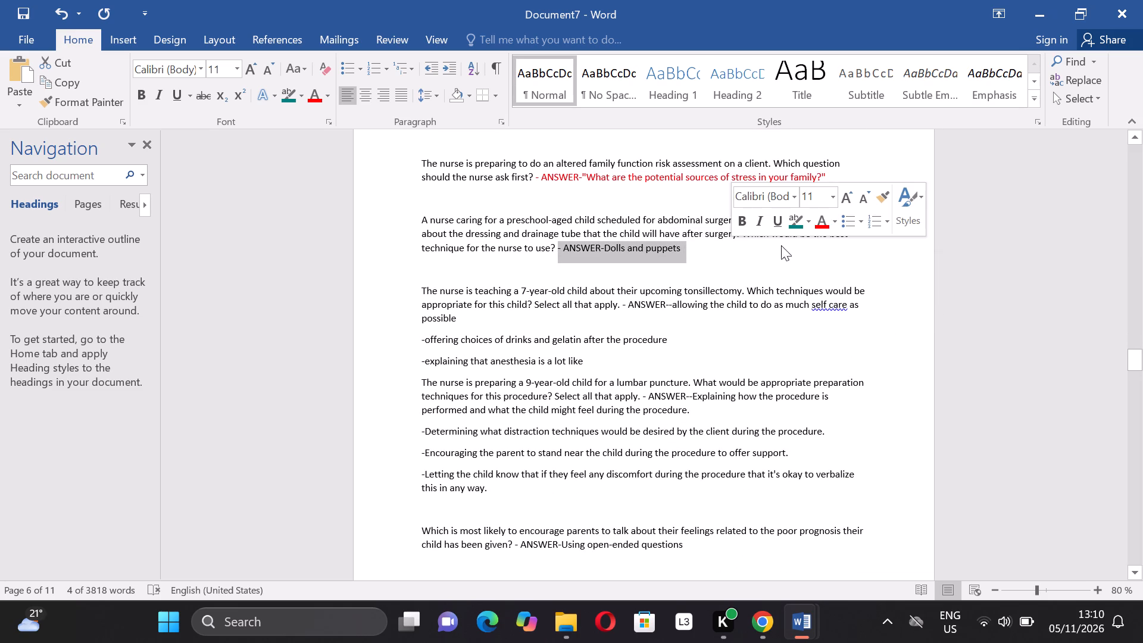
{"action": "left_click", "coordinate": [820, 223]}
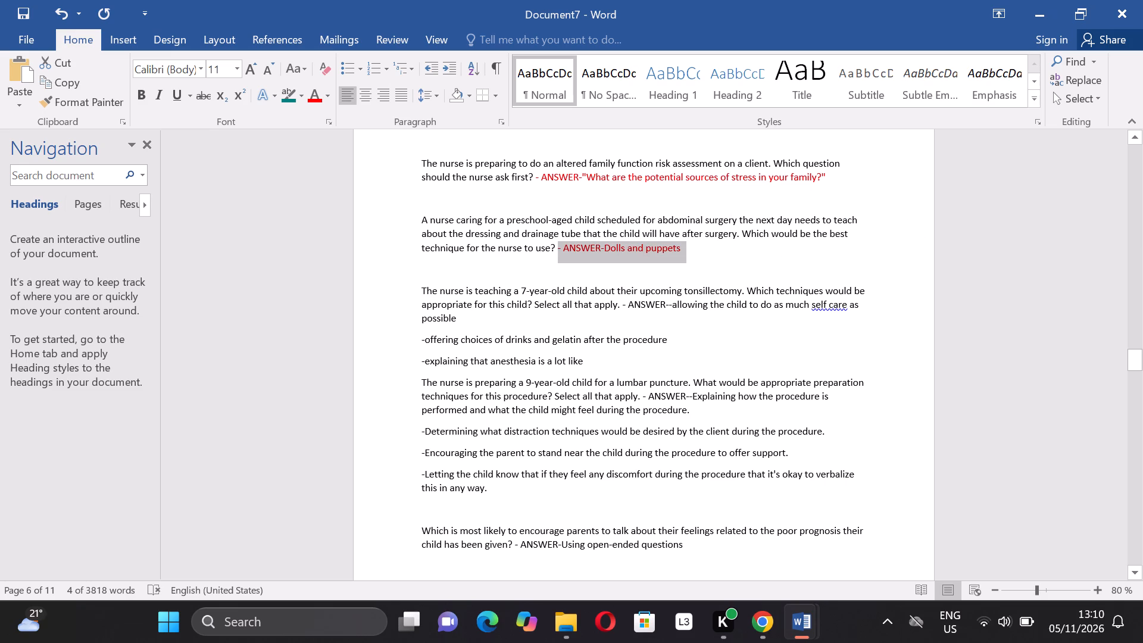
{"action": "left_click_drag", "start_coordinate": [627, 305], "coordinate": [721, 365]}
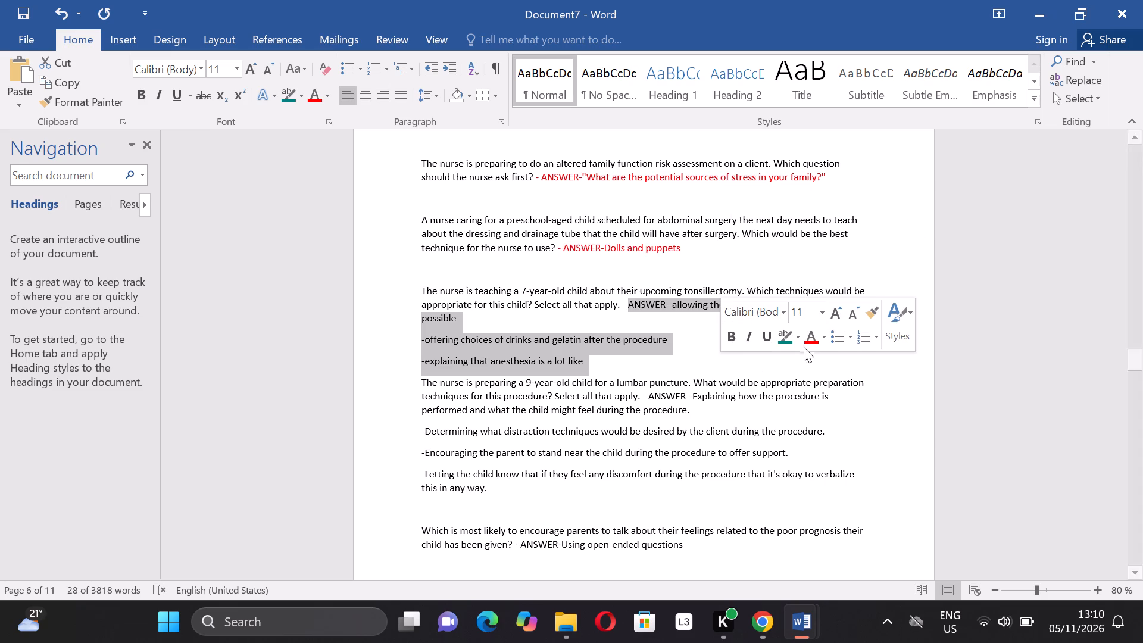
{"action": "left_click", "coordinate": [812, 344]}
Colour the four-part answer about the 9-year-old's lumbar puncture and the answer "Using open-ended questions" on page 6 red.
{"action": "scroll", "coordinate": [674, 395], "scroll_direction": "down", "scroll_amount": 2}
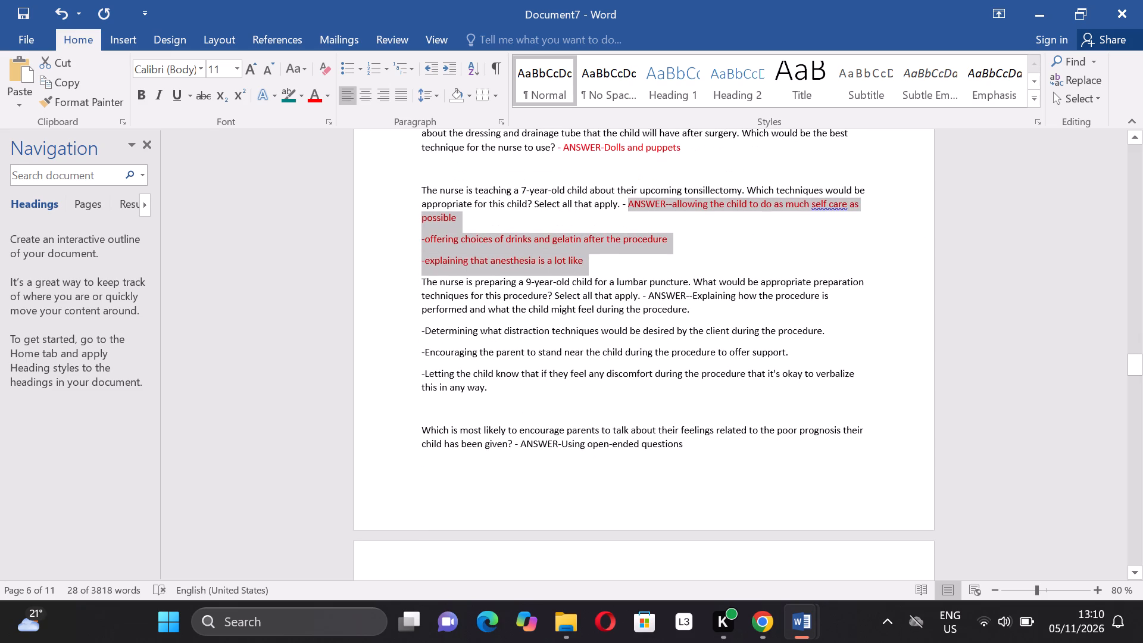
{"action": "left_click_drag", "start_coordinate": [645, 296], "coordinate": [671, 306]}
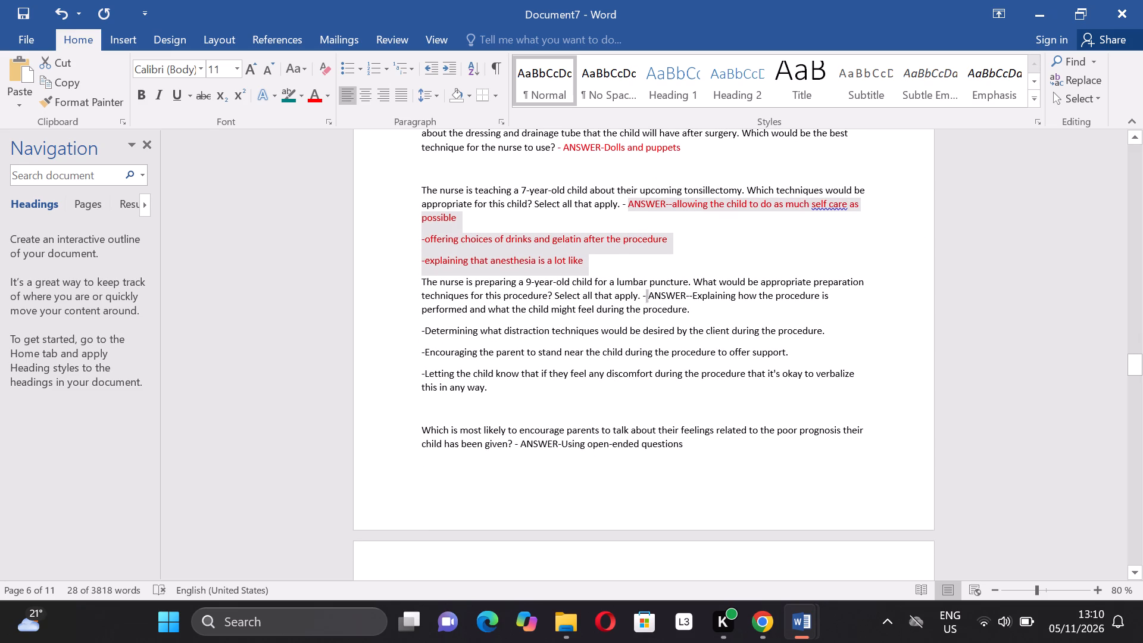
{"action": "left_click_drag", "start_coordinate": [671, 306], "coordinate": [736, 384]}
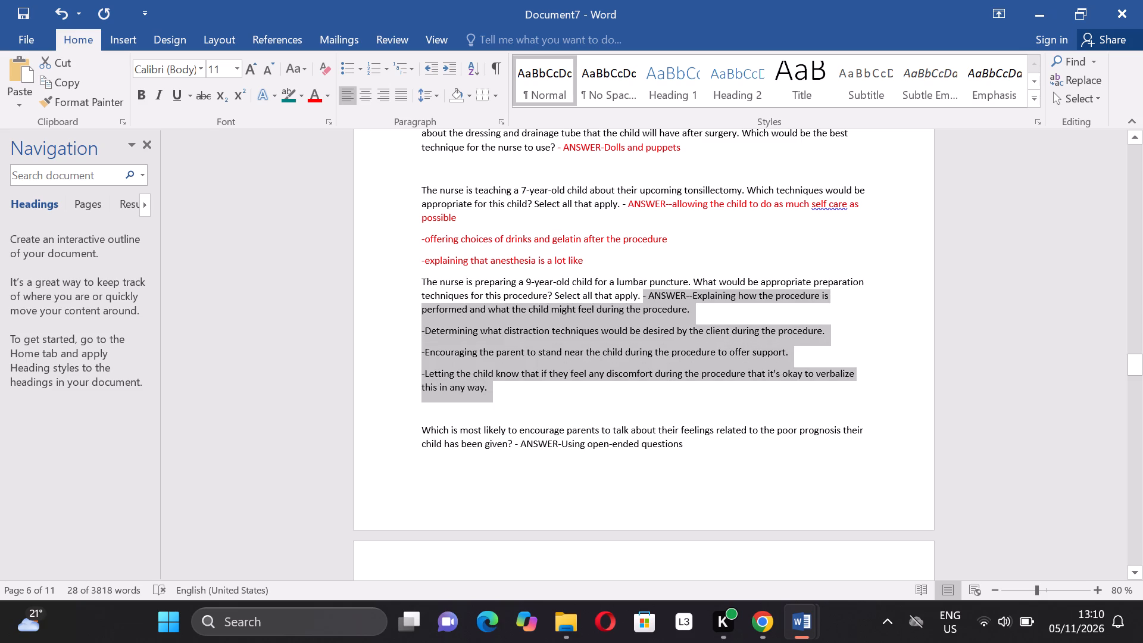
{"action": "left_click_drag", "start_coordinate": [736, 384], "coordinate": [736, 385]}
{"action": "left_click", "coordinate": [825, 356]}
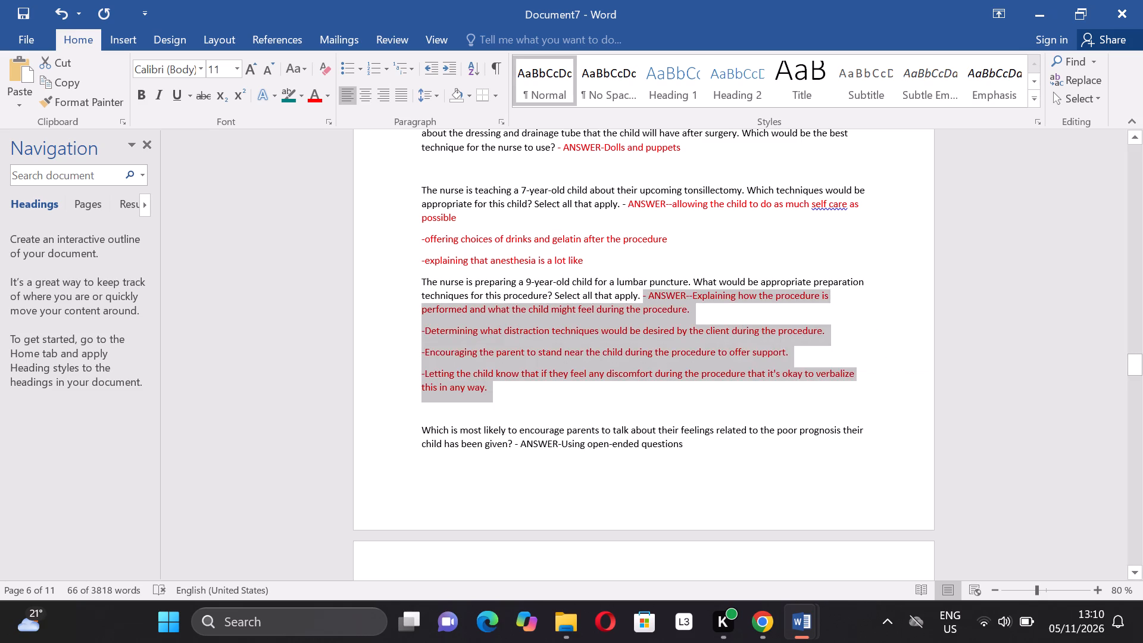
{"action": "scroll", "coordinate": [637, 408], "scroll_direction": "down", "scroll_amount": 2}
{"action": "left_click_drag", "start_coordinate": [518, 270], "coordinate": [710, 289]}
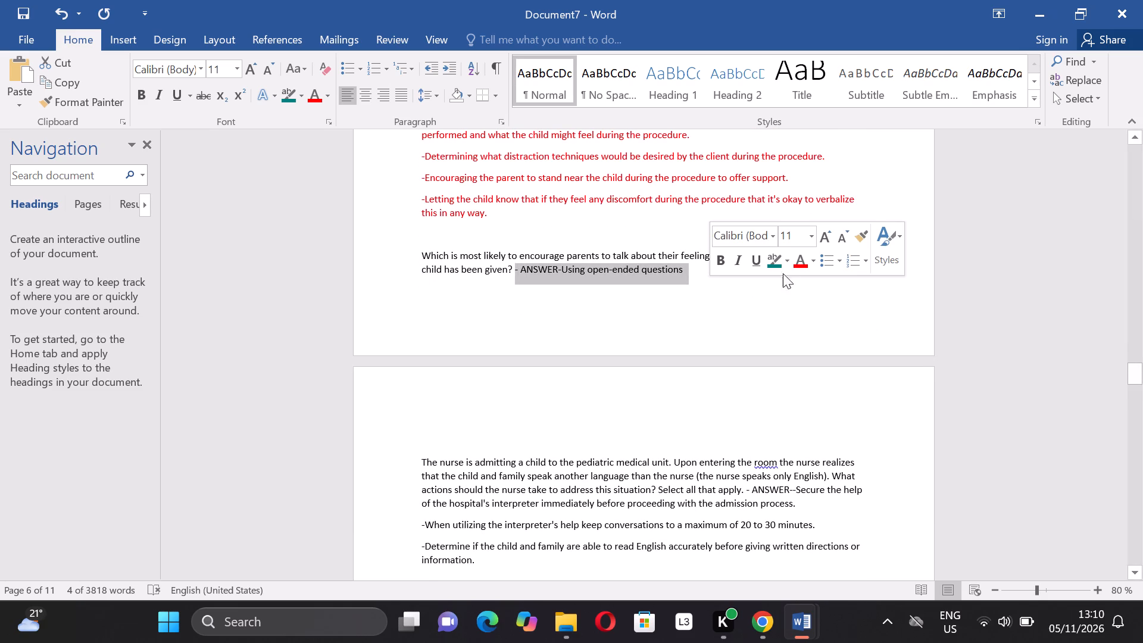
{"action": "left_click", "coordinate": [801, 262]}
Change the bold document title on page 1 to "Chapter 8 Atraumatic Care Of Children And Families Solutions", removing the year and study-guide wording.
{"action": "scroll", "coordinate": [645, 344], "scroll_direction": "down", "scroll_amount": 4}
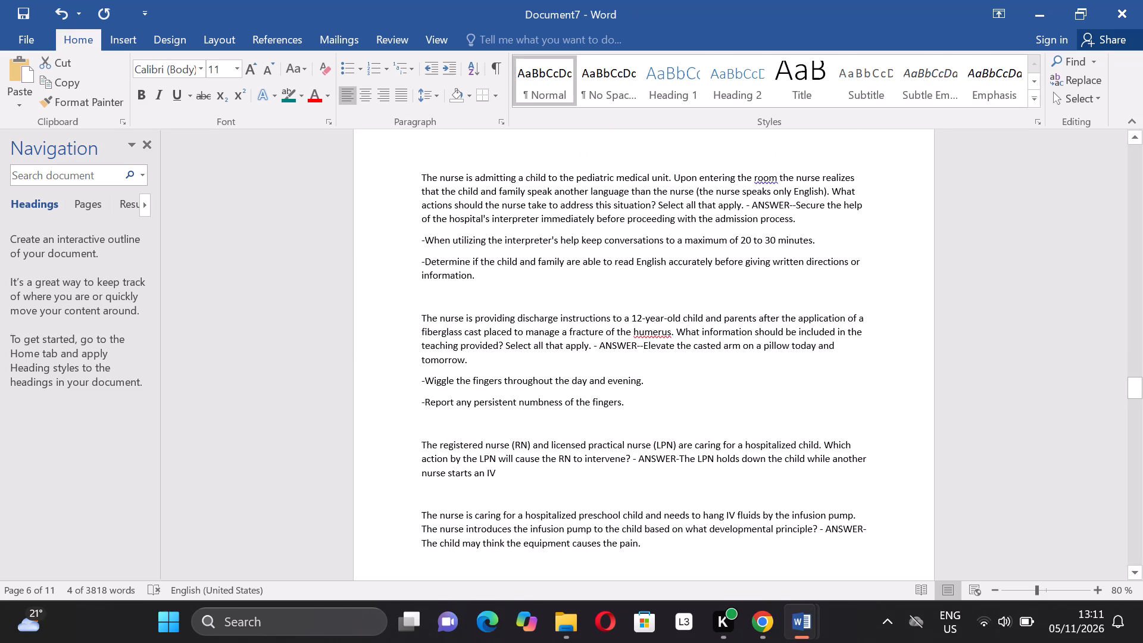
{"action": "scroll", "coordinate": [574, 300], "scroll_direction": "up", "scroll_amount": 20}
{"action": "scroll", "coordinate": [574, 300], "scroll_direction": "up", "scroll_amount": 5}
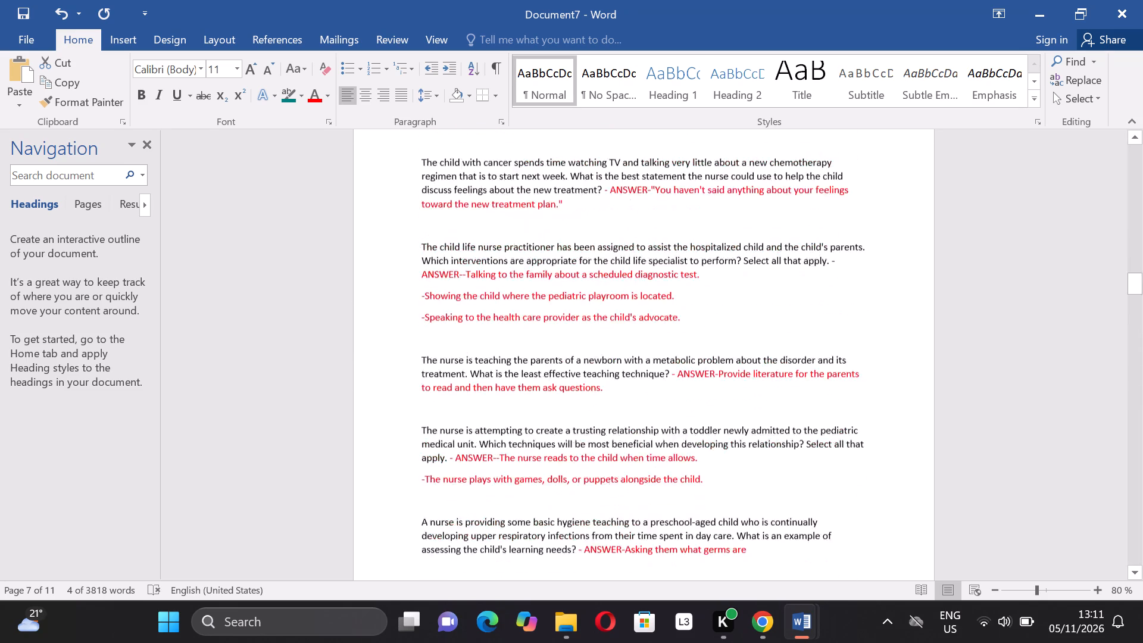
{"action": "scroll", "coordinate": [574, 300], "scroll_direction": "up", "scroll_amount": 20}
{"action": "scroll", "coordinate": [574, 300], "scroll_direction": "up", "scroll_amount": 12}
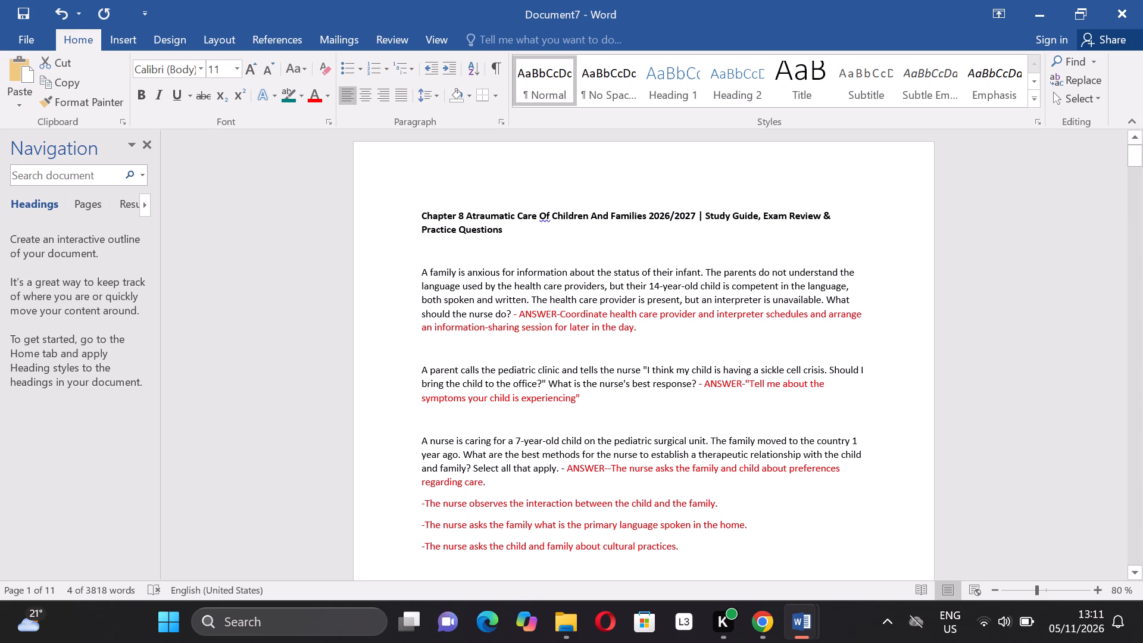
{"action": "key", "text": "ctrl+a"}
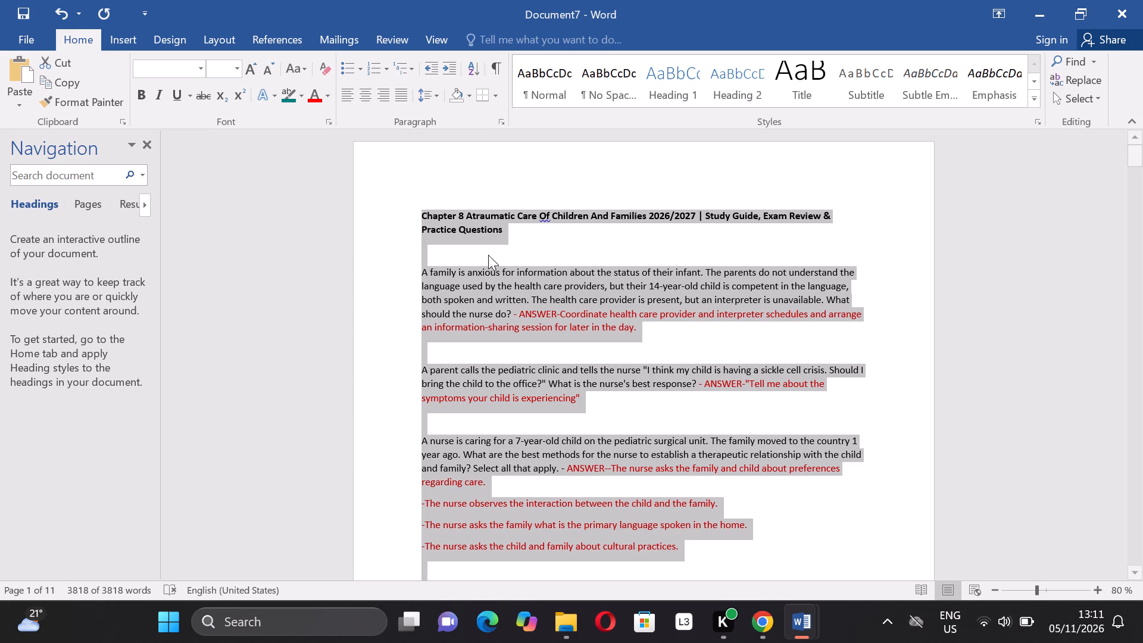
{"action": "left_click", "coordinate": [533, 250]}
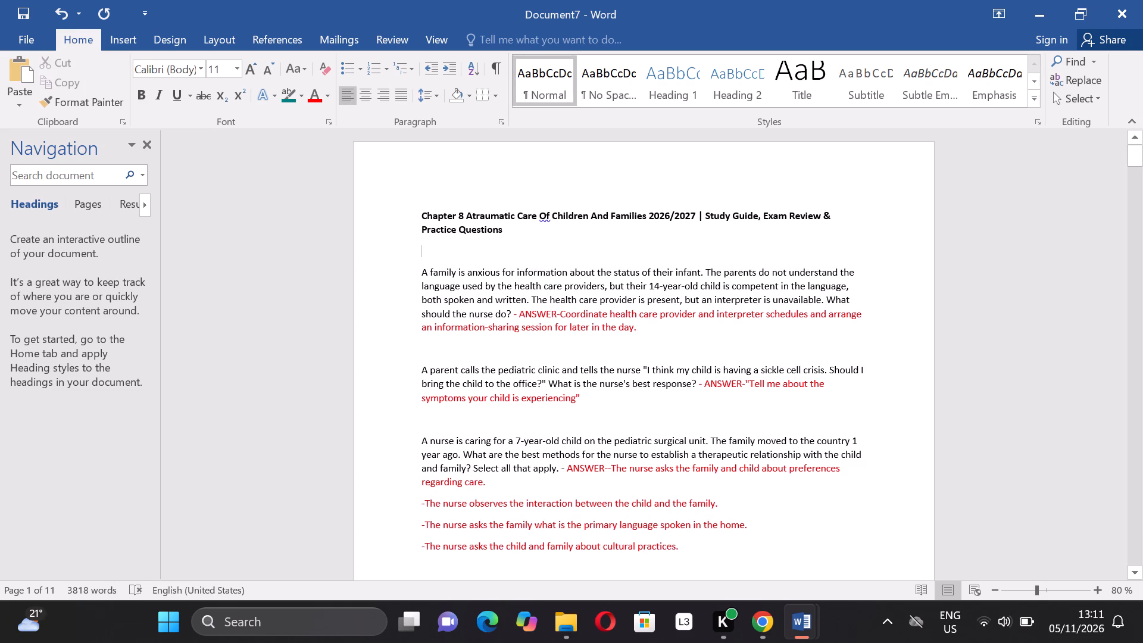
{"action": "left_click", "coordinate": [505, 235]}
{"action": "key", "text": "BackSpace"}
{"action": "key", "text": "BackSpace"}
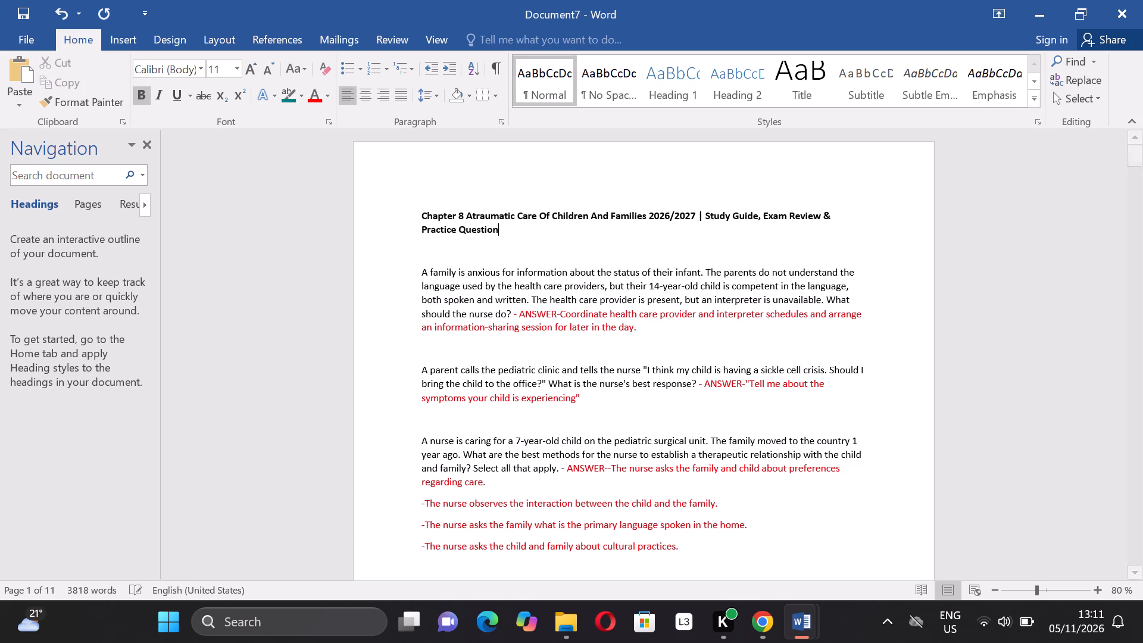
{"action": "key", "text": "BackSpace"}
{"action": "key", "text": "BackSpace"}
{"action": "key", "text": "BackSpace"}
{"action": "key", "text": "BackSpace"}
{"action": "key", "text": "BackSpace"}
{"action": "key", "text": "BackSpace"}
{"action": "key", "text": "BackSpace"}
{"action": "key", "text": "BackSpace"}
{"action": "key", "text": "BackSpace"}
{"action": "key", "text": "BackSpace"}
{"action": "key", "text": "BackSpace"}
{"action": "key", "text": "BackSpace"}
{"action": "key", "text": "BackSpace"}
{"action": "key", "text": "BackSpace"}
{"action": "key", "text": "BackSpace"}
{"action": "key", "text": "BackSpace"}
{"action": "key", "text": "BackSpace"}
{"action": "key", "text": "BackSpace"}
{"action": "key", "text": "BackSpace"}
{"action": "key", "text": "BackSpace"}
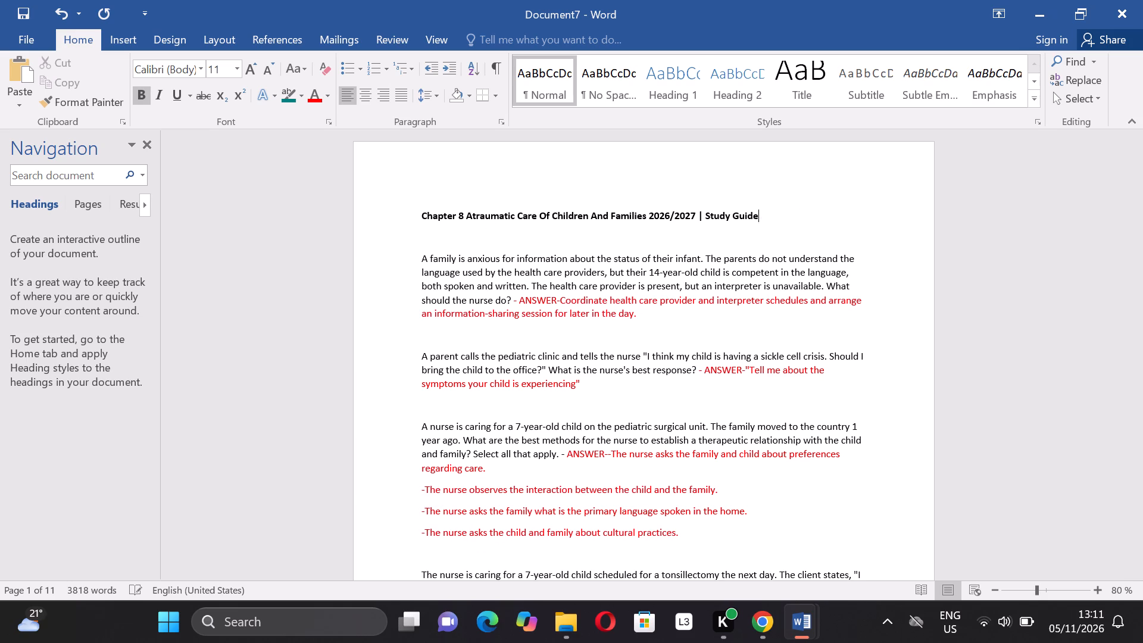
{"action": "key", "text": "BackSpace"}
{"action": "key", "text": "BackSpace"}
{"action": "key", "text": "BackSpace"}
{"action": "key", "text": "BackSpace"}
{"action": "key", "text": "BackSpace"}
{"action": "key", "text": "BackSpace"}
{"action": "key", "text": "BackSpace"}
{"action": "key", "text": "BackSpace"}
{"action": "key", "text": "BackSpace"}
{"action": "key", "text": "BackSpace"}
{"action": "key", "text": "BackSpace"}
{"action": "key", "text": "BackSpace"}
{"action": "key", "text": "BackSpace"}
{"action": "key", "text": "BackSpace"}
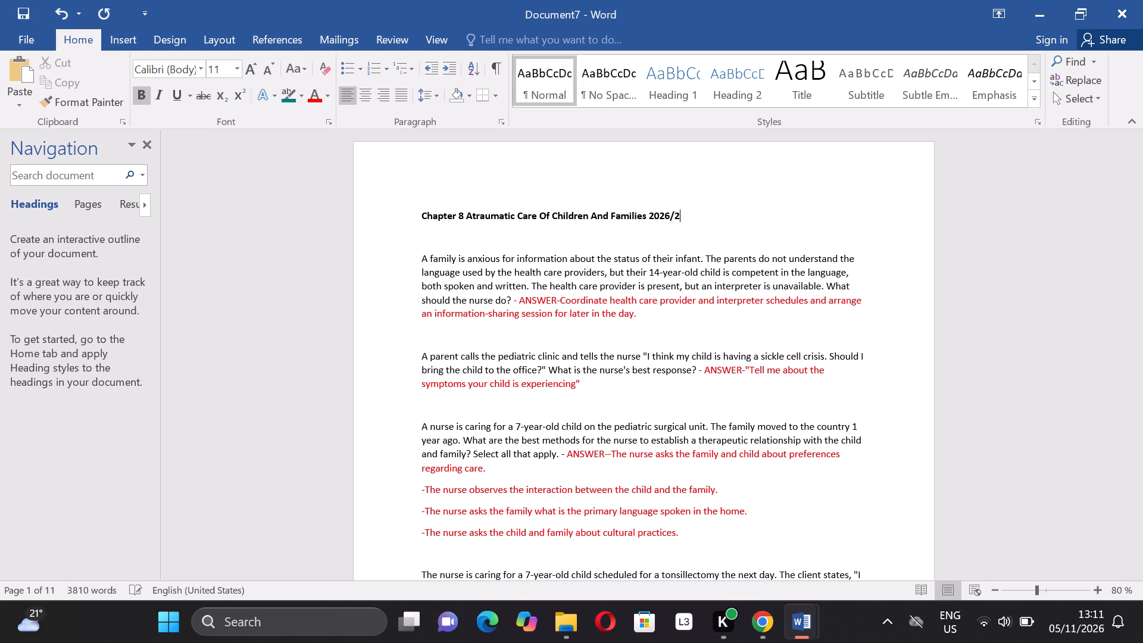
{"action": "key", "text": "BackSpace"}
{"action": "key", "text": "BackSpace"}
{"action": "key", "text": "BackSpace"}
{"action": "key", "text": "BackSpace"}
{"action": "key", "text": "BackSpace"}
{"action": "key", "text": "BackSpace"}
{"action": "key", "text": "BackSpace"}
{"action": "key", "text": "BackSpace"}
{"action": "key", "text": "BackSpace"}
{"action": "type", "text": "IES"}
{"action": "key", "text": "BackSpace"}
{"action": "key", "text": "BackSpace"}
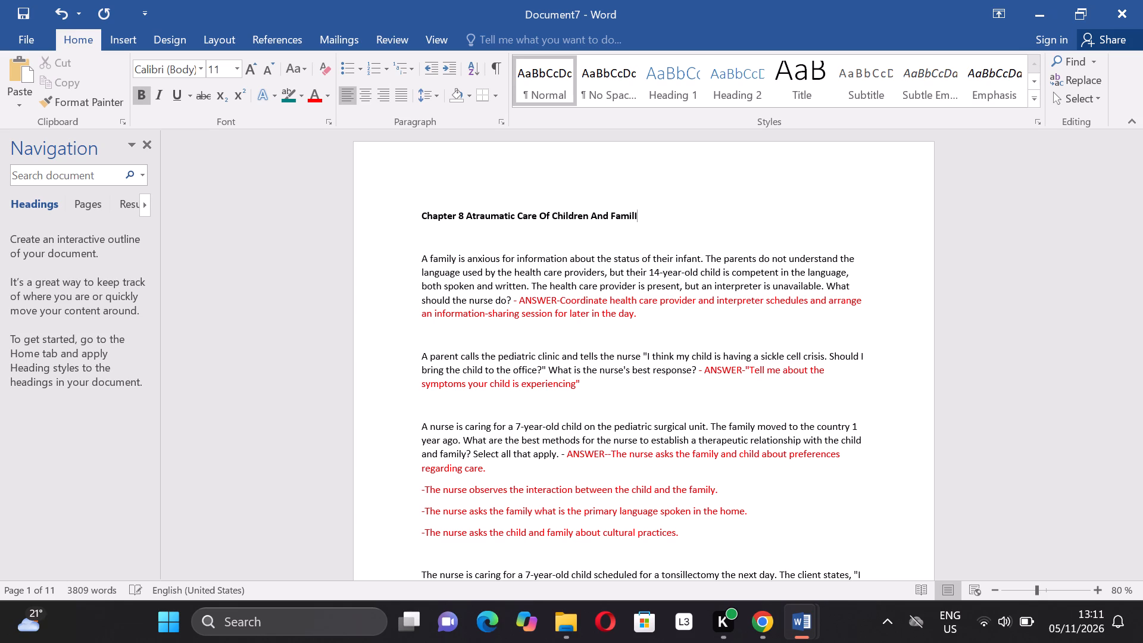
{"action": "key", "text": "BackSpace"}
{"action": "type", "text": "ies"}
{"action": "key", "text": "space"}
{"action": "type", "text": "Solu"}
{"action": "type", "text": "tions"}
{"action": "key", "text": "space"}
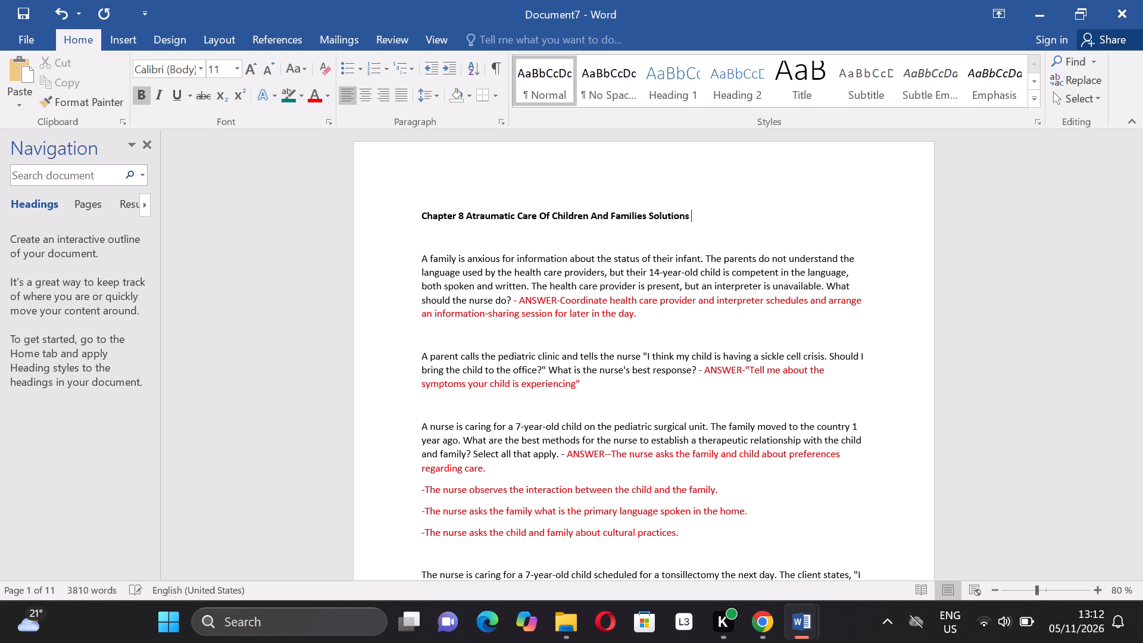
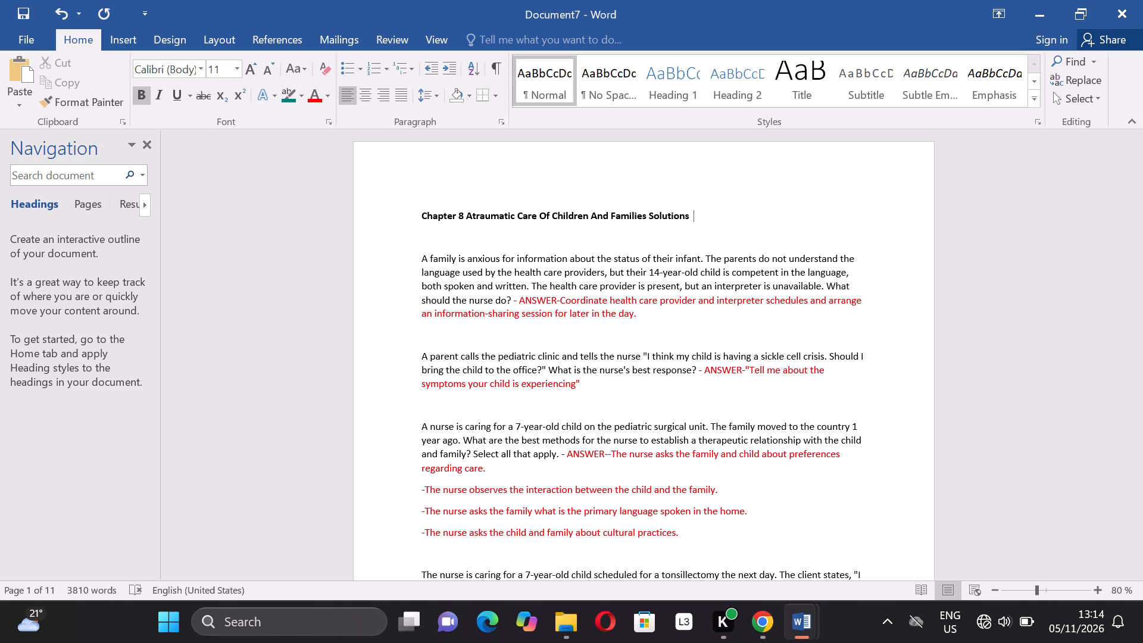
Extend the bold document title on page 1 with ", Best Care 2026-2027 Model" after "Solutions".
{"action": "key", "text": "comma"}
{"action": "key", "text": "BackSpace"}
{"action": "key", "text": "BackSpace"}
{"action": "type", "text": ","}
{"action": "key", "text": "space"}
{"action": "type", "text": "Best Care"}
{"action": "key", "text": "space"}
{"action": "type", "text": "20"}
{"action": "key", "text": "2"}
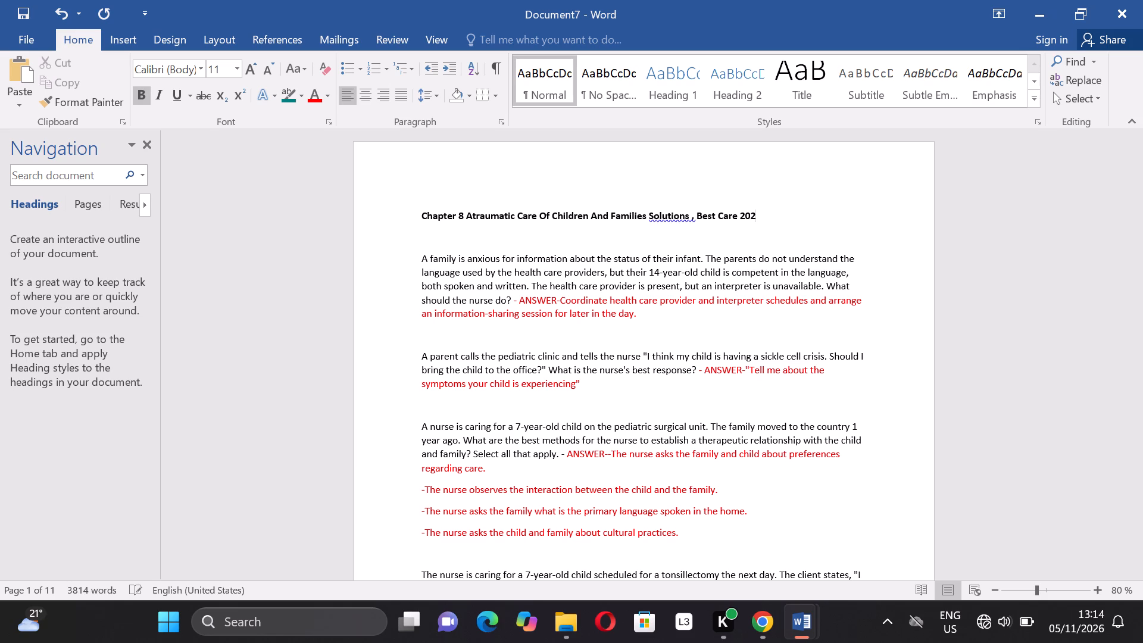
{"action": "type", "text": "6-"}
{"action": "type", "text": "2027"}
{"action": "key", "text": "space"}
{"action": "type", "text": "Model"}
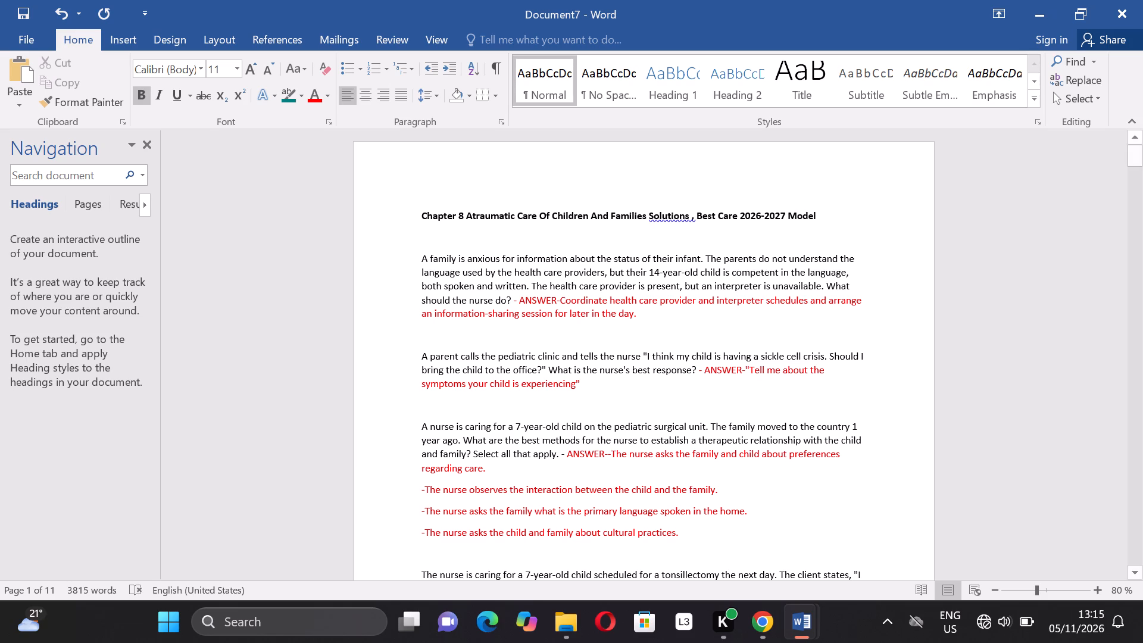
Format the whole document title as underlined Berlin Sans FB Demi at size 20.
{"action": "left_click_drag", "start_coordinate": [419, 210], "coordinate": [567, 221]}
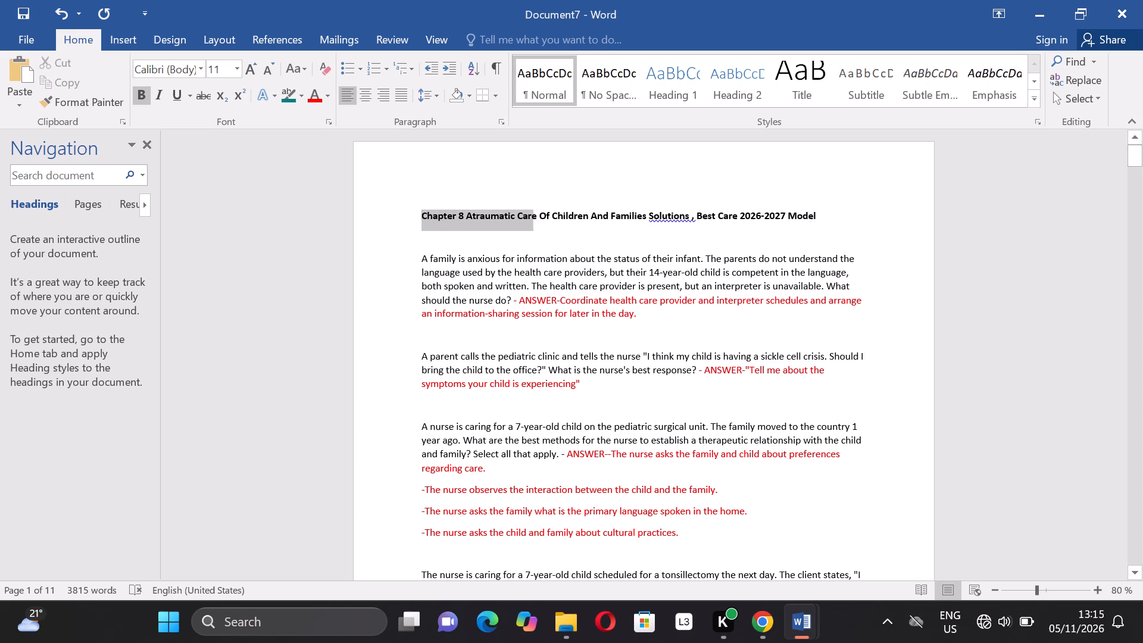
{"action": "left_click_drag", "start_coordinate": [567, 221], "coordinate": [795, 236]}
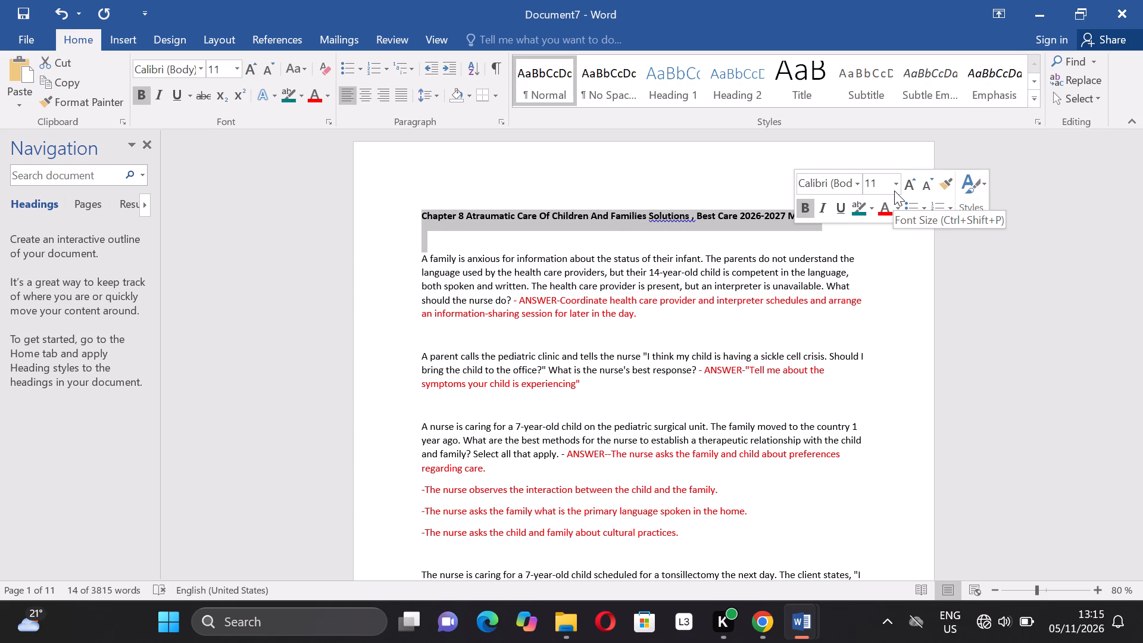
{"action": "left_click", "coordinate": [895, 188]}
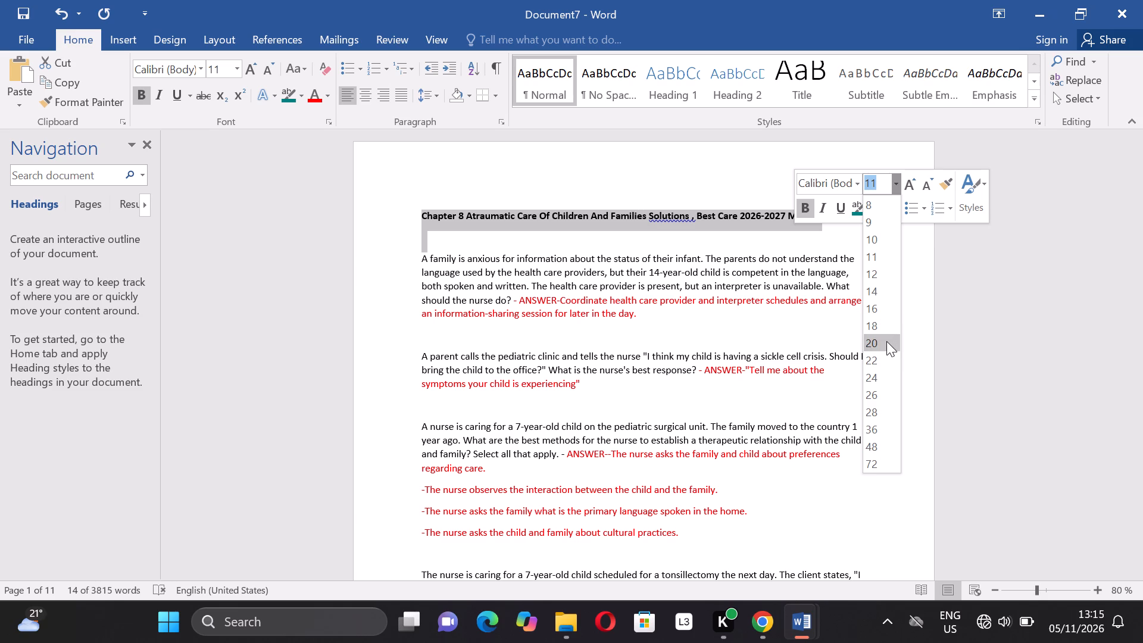
{"action": "left_click", "coordinate": [877, 339]}
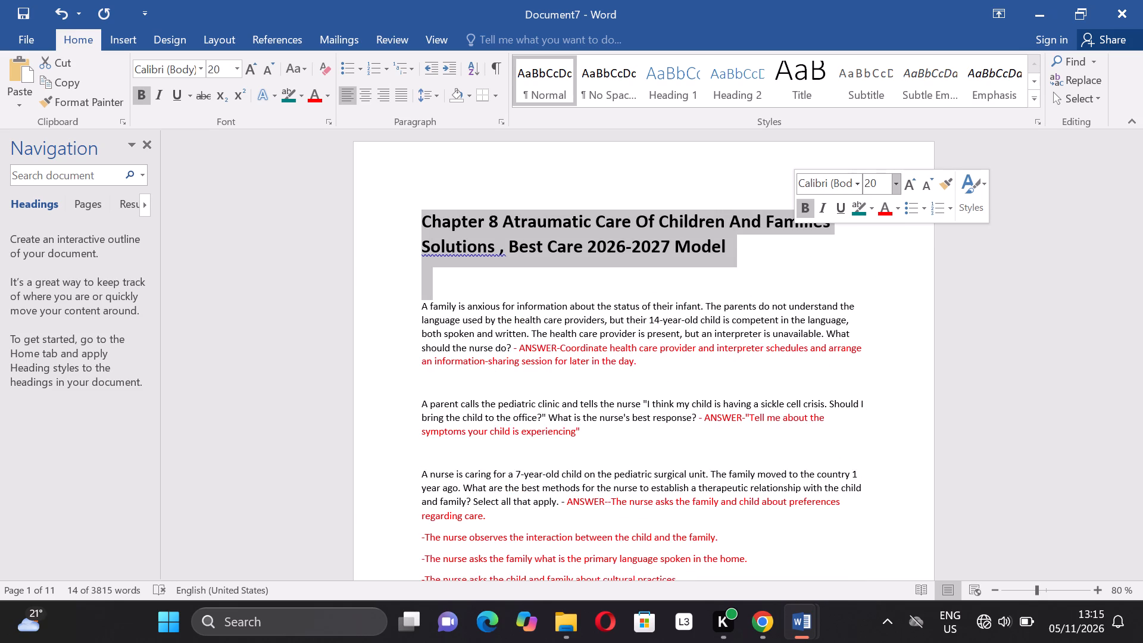
{"action": "left_click", "coordinate": [860, 184]}
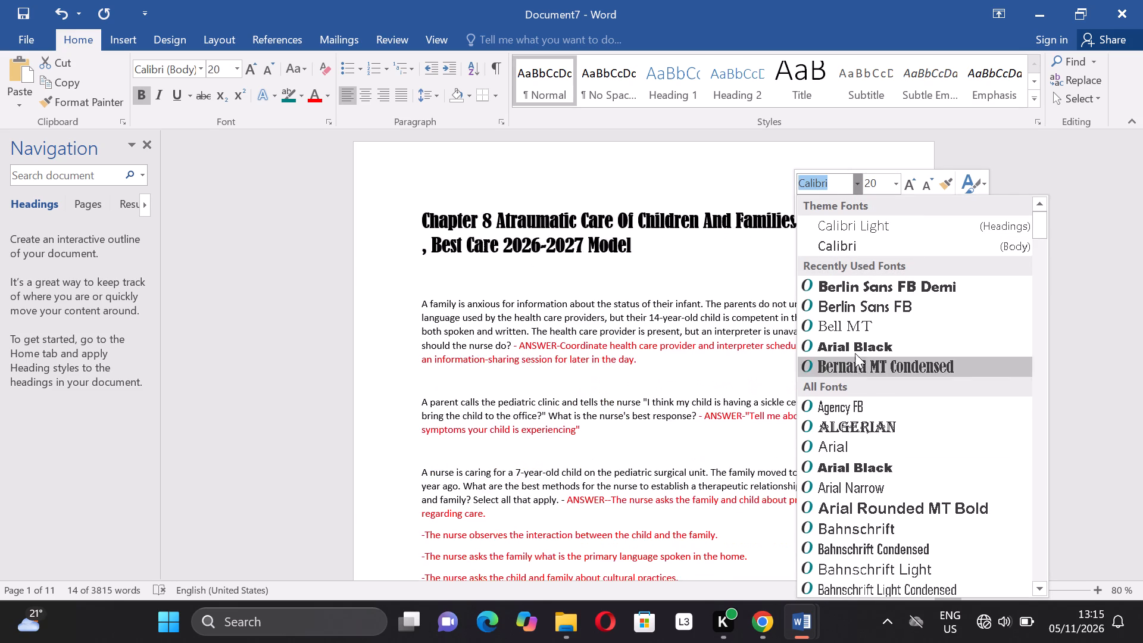
{"action": "left_click", "coordinate": [847, 289]}
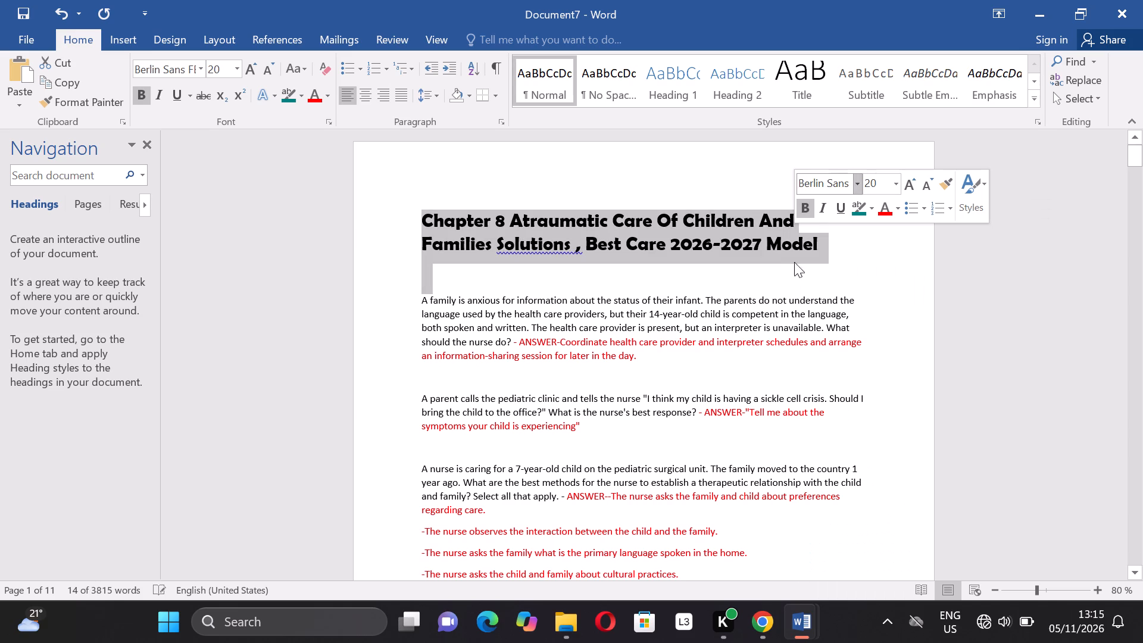
{"action": "left_click", "coordinate": [834, 206]}
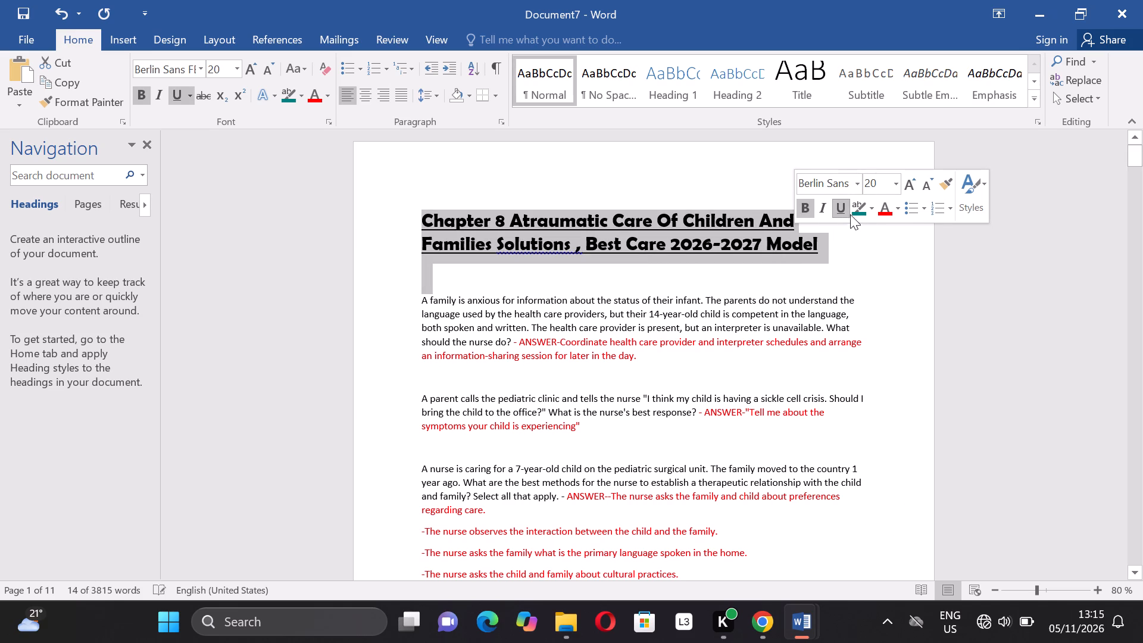
Highlight the document title in teal and centre it on the page.
{"action": "left_click", "coordinate": [872, 213]}
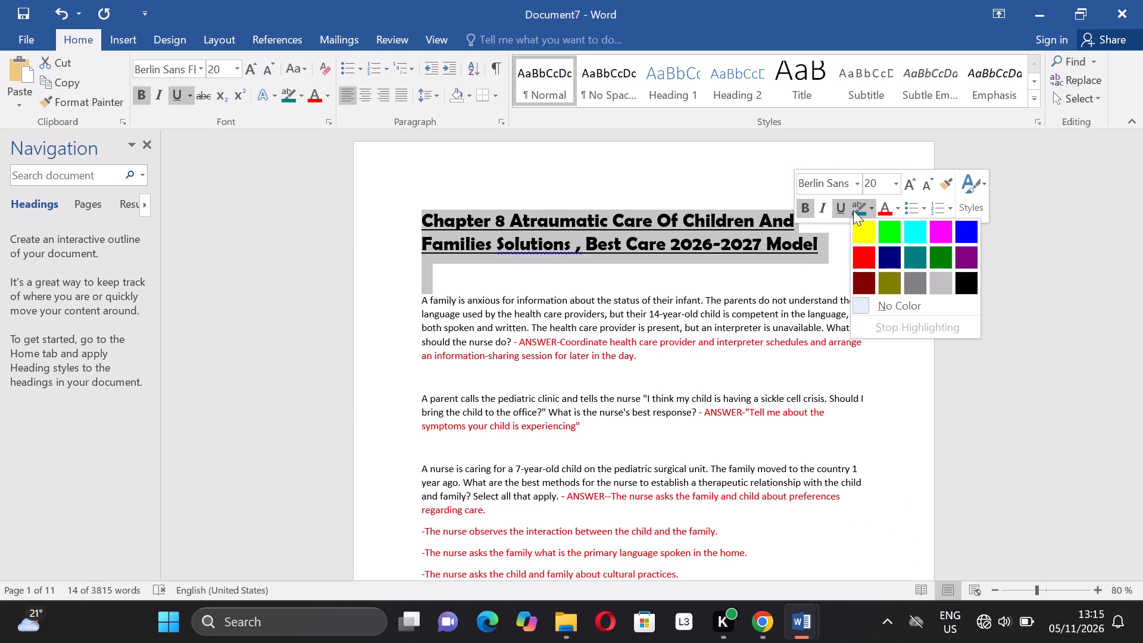
{"action": "left_click", "coordinate": [822, 261]}
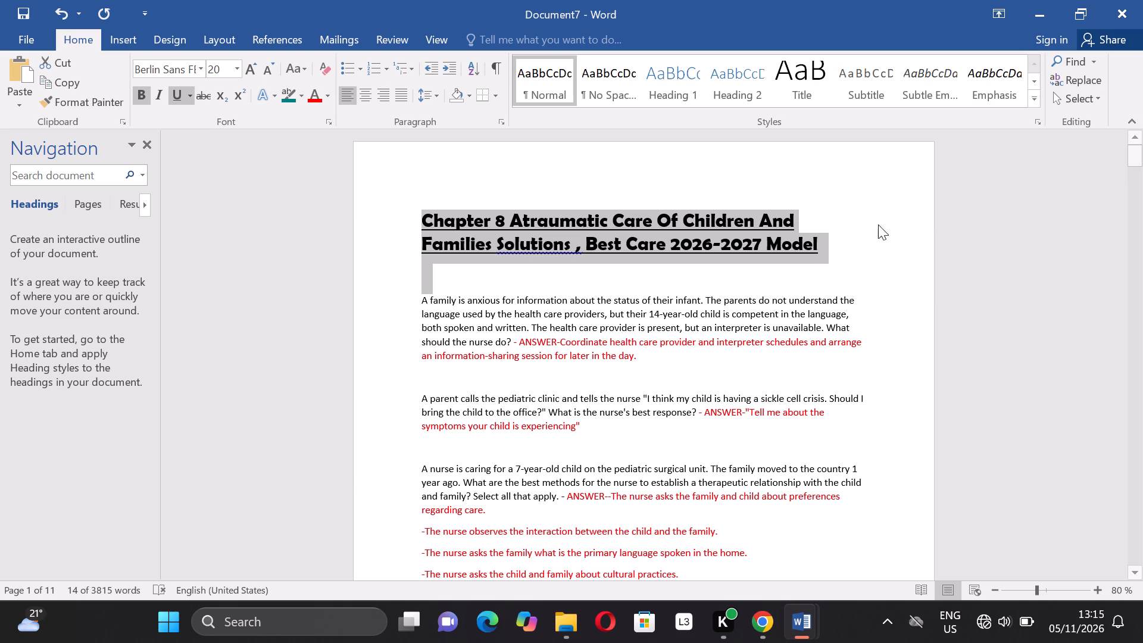
{"action": "left_click", "coordinate": [286, 91]}
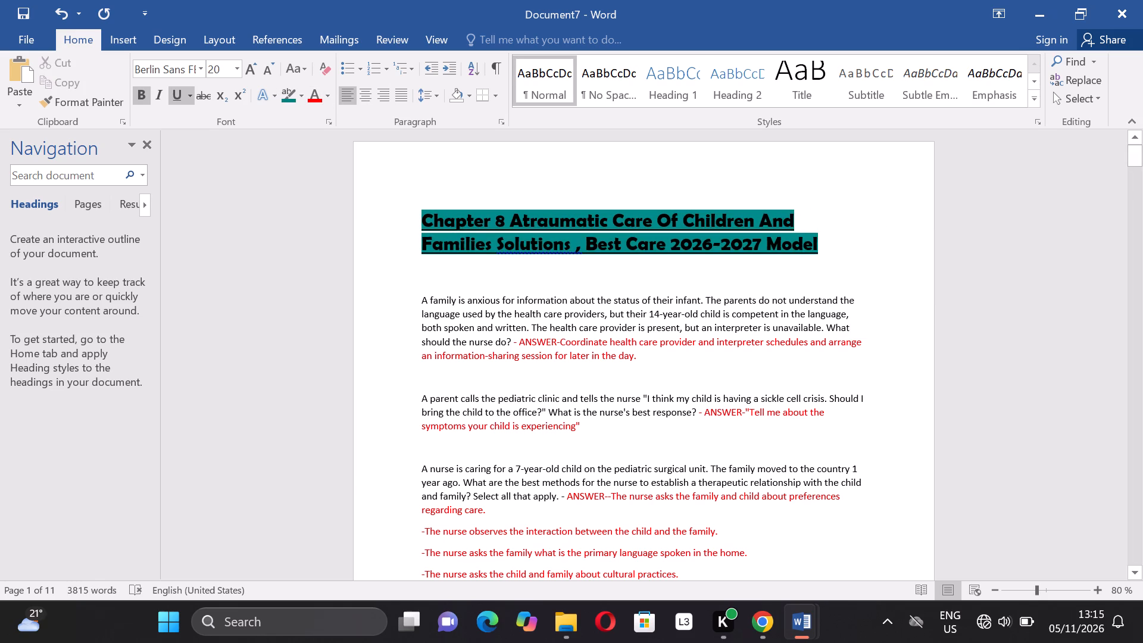
{"action": "left_click", "coordinate": [360, 94]}
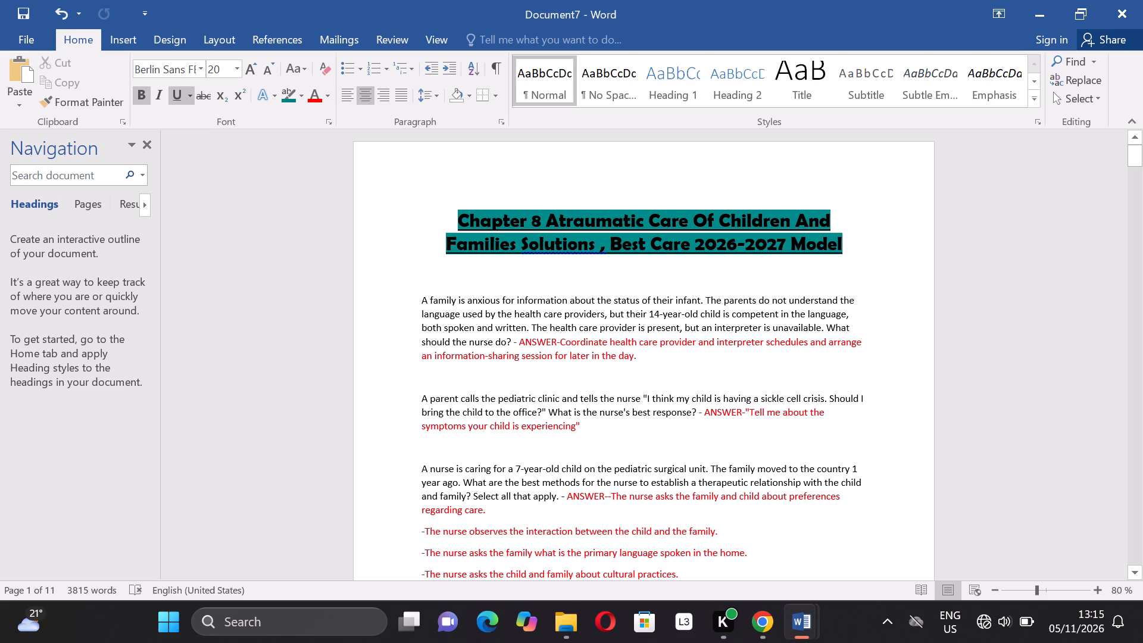
Set all the text in the document to Arial Black at size 16.
{"action": "key", "text": "ctrl+a"}
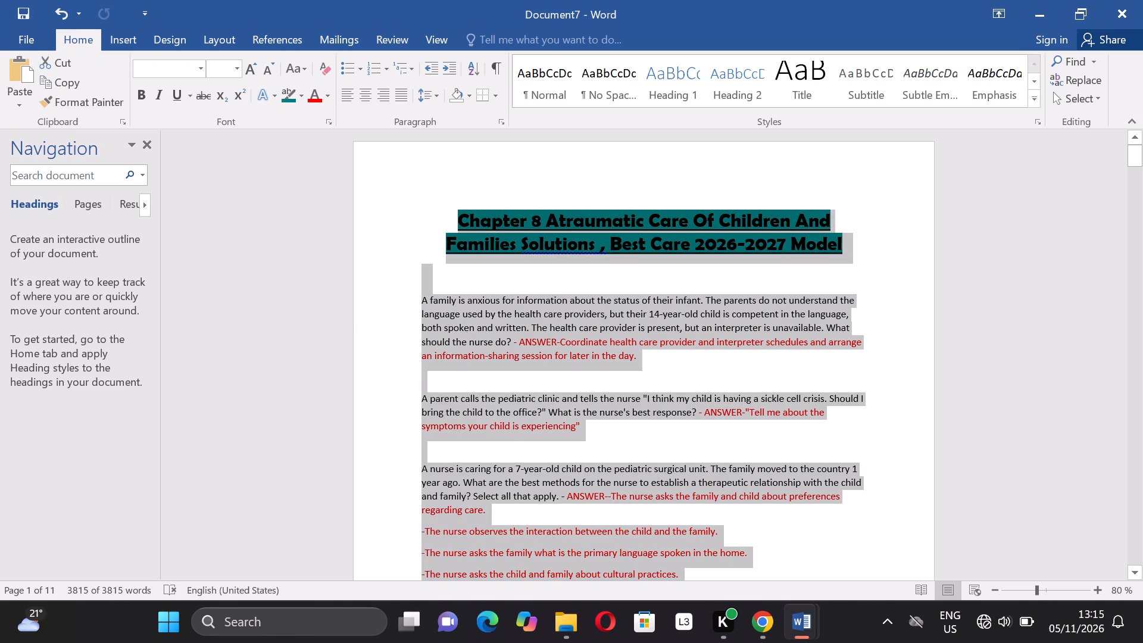
{"action": "left_click", "coordinate": [233, 71]}
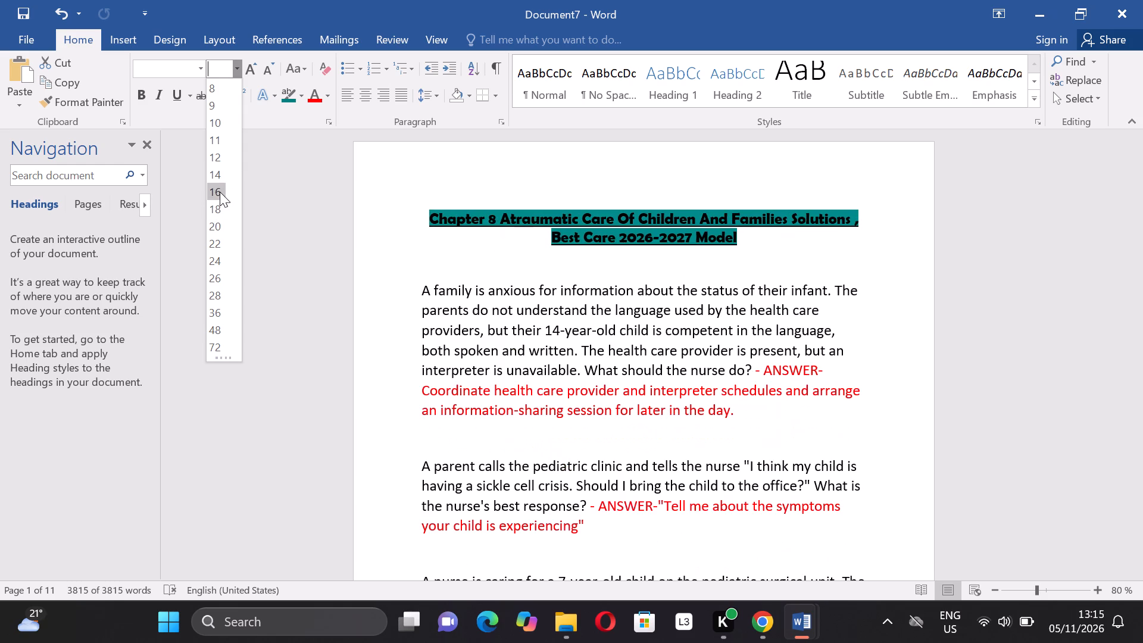
{"action": "left_click", "coordinate": [220, 192]}
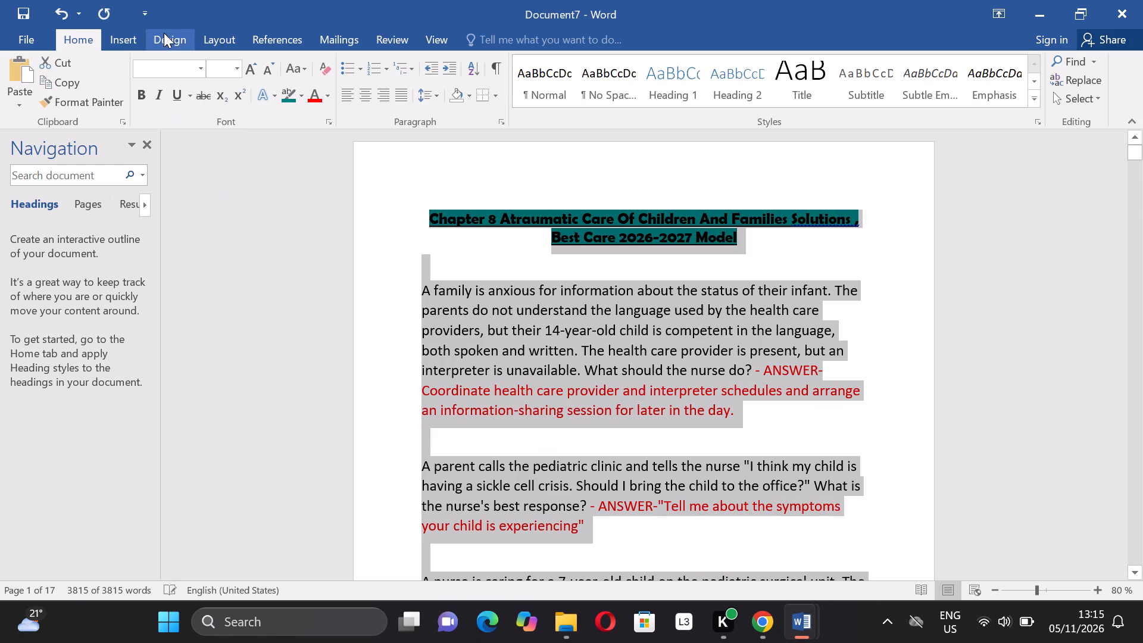
{"action": "left_click", "coordinate": [197, 67]}
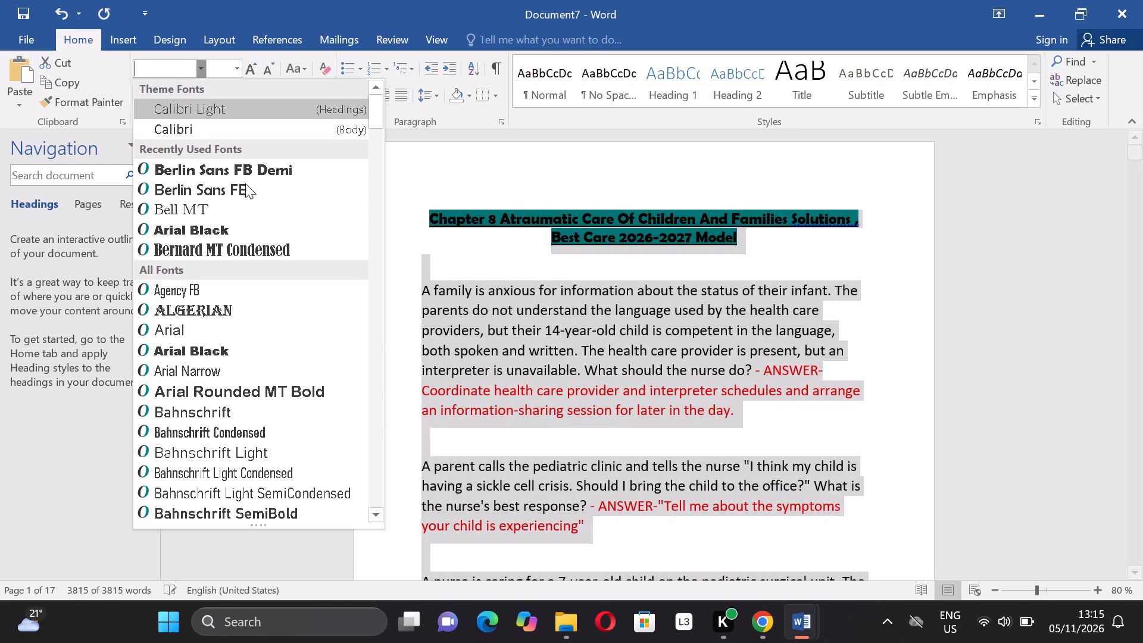
{"action": "left_click", "coordinate": [191, 349]}
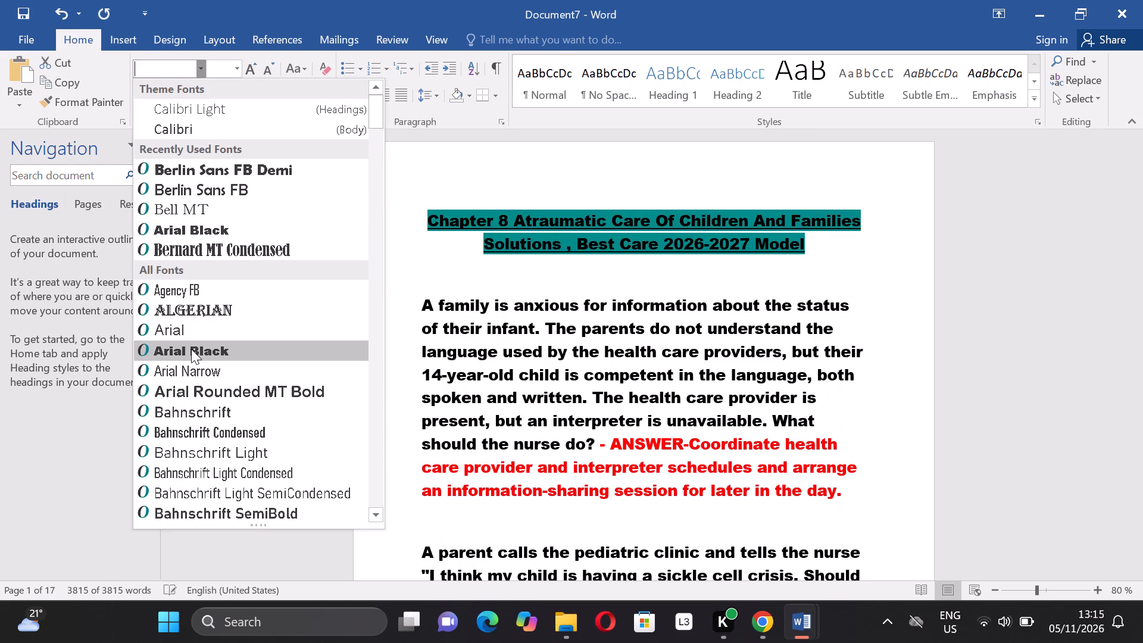
{"action": "left_click", "coordinate": [489, 288]}
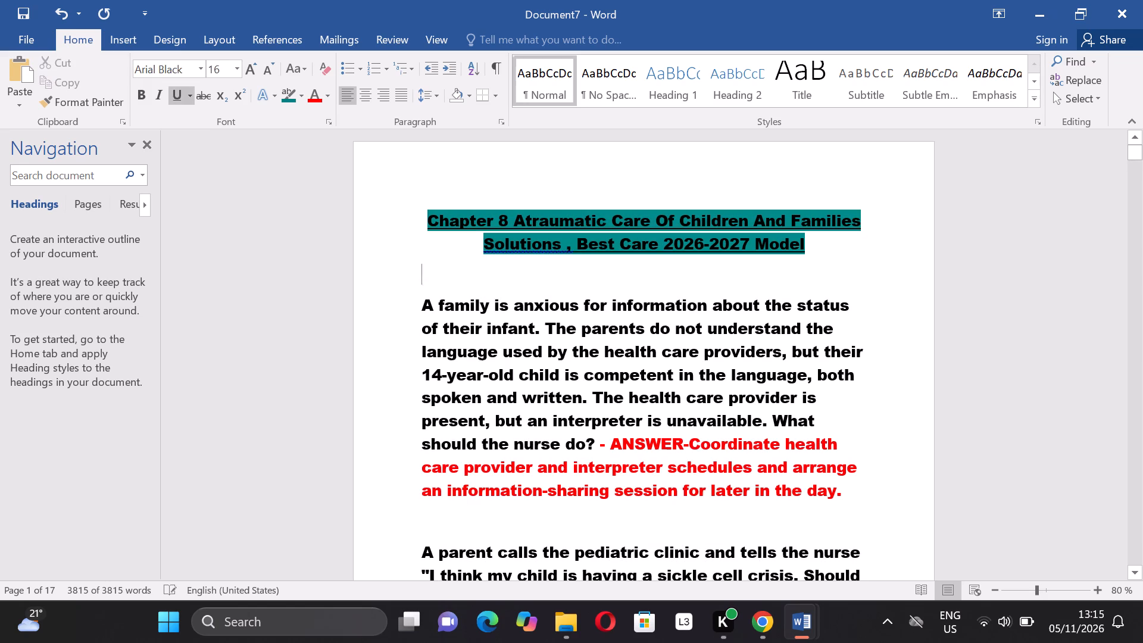
Set only the highlighted document title to Berlin Sans FB Demi at size 20.
{"action": "left_click_drag", "start_coordinate": [425, 211], "coordinate": [516, 227]}
{"action": "left_click_drag", "start_coordinate": [516, 227], "coordinate": [822, 251]}
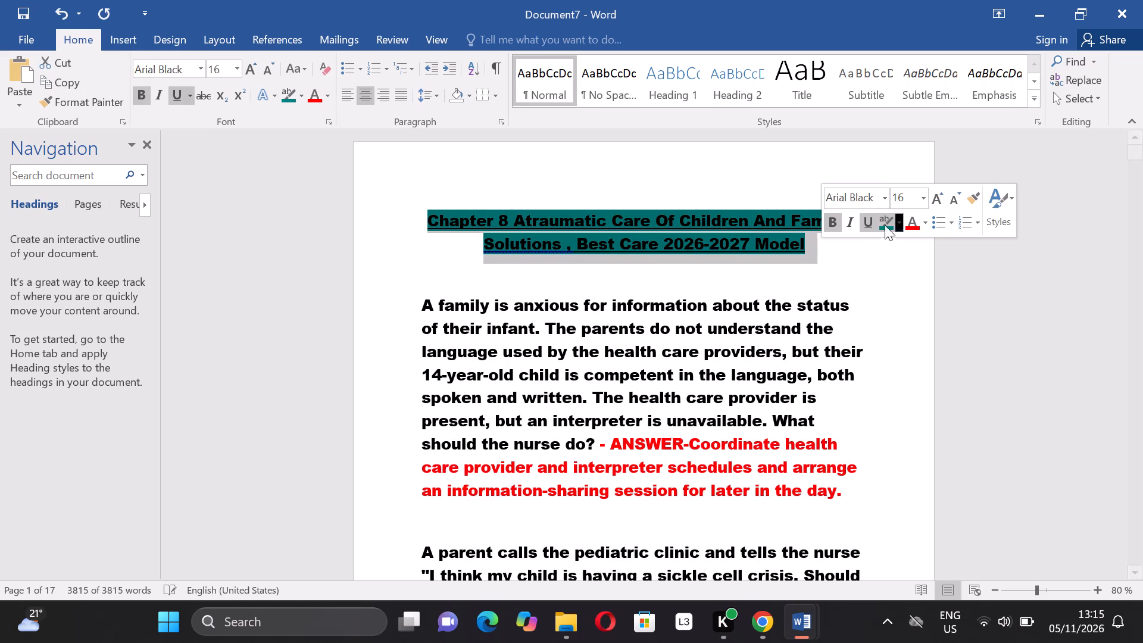
{"action": "left_click", "coordinate": [921, 198]}
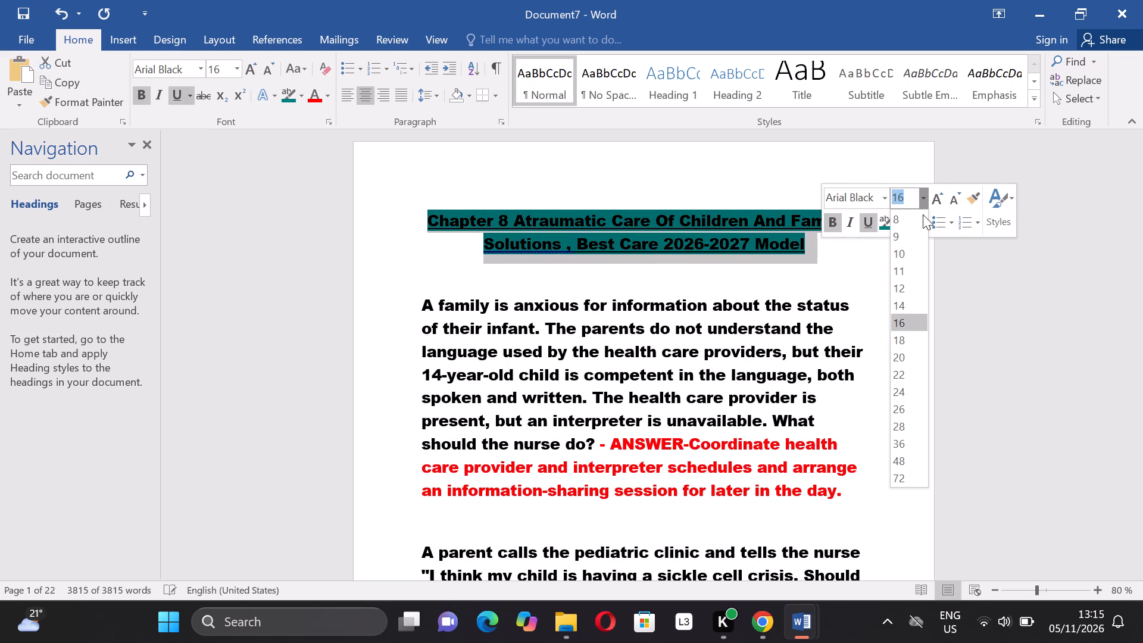
{"action": "left_click", "coordinate": [900, 360]}
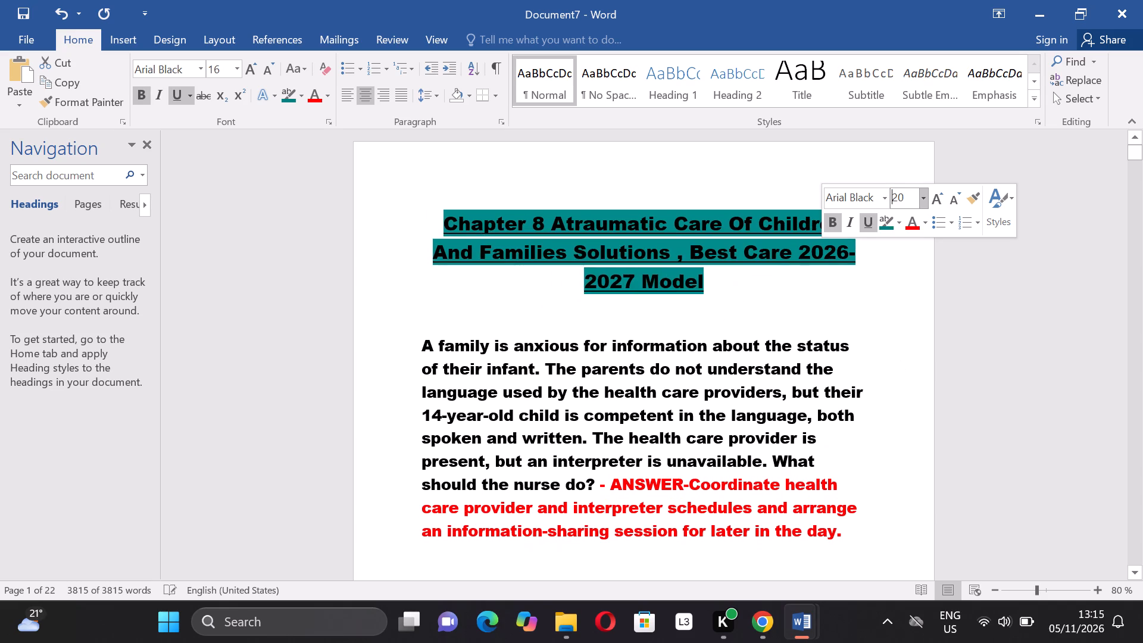
{"action": "left_click", "coordinate": [883, 199]}
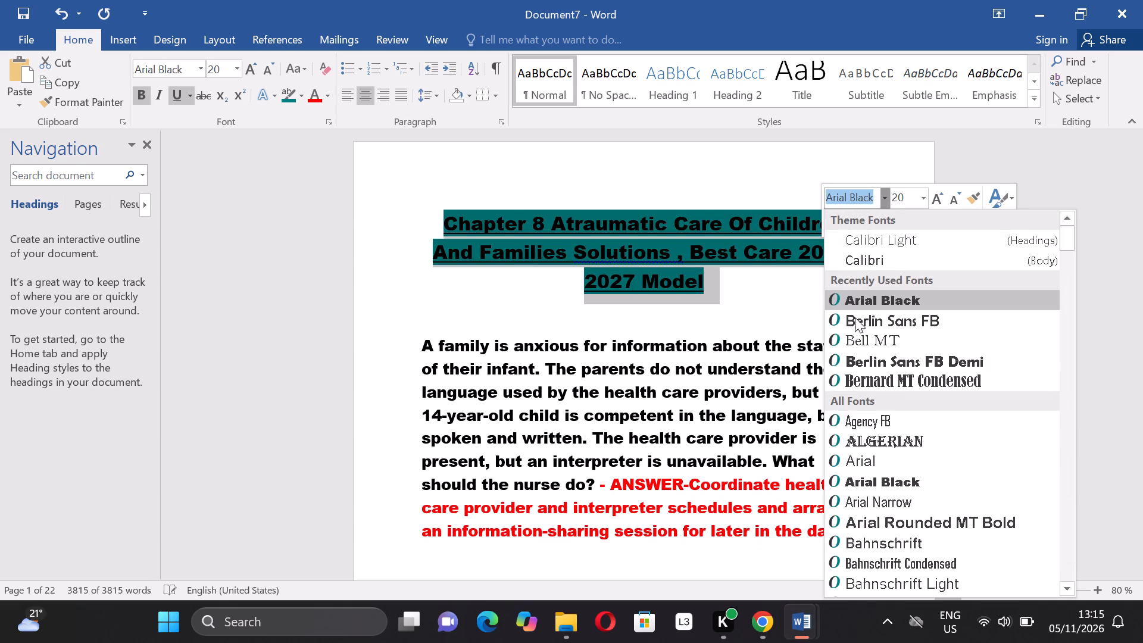
{"action": "left_click", "coordinate": [879, 361]}
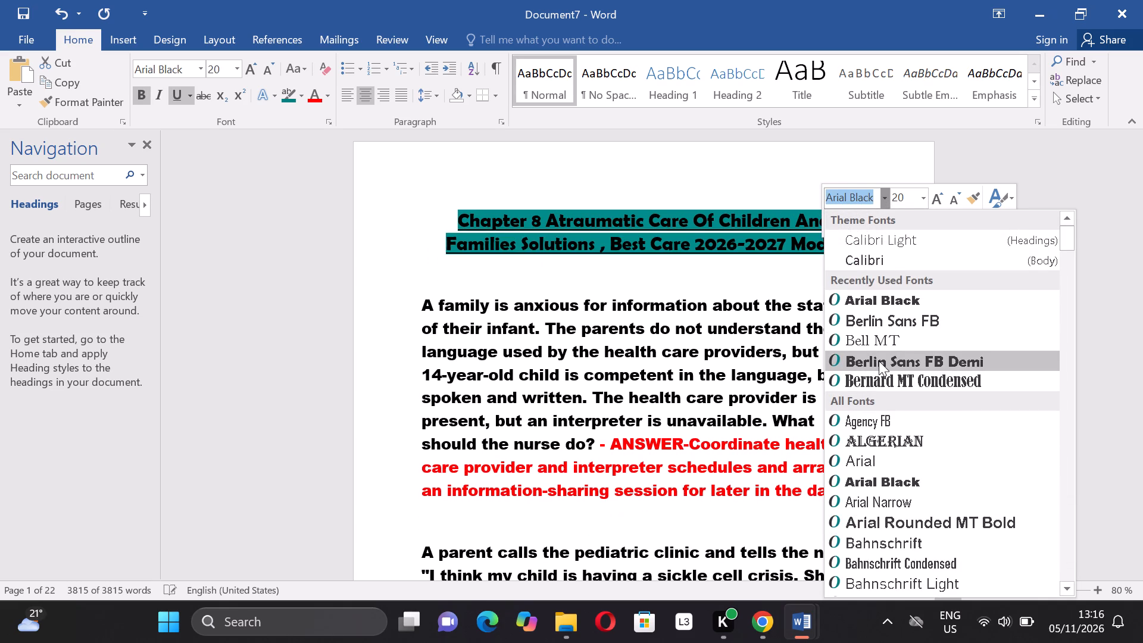
{"action": "left_click", "coordinate": [856, 311]}
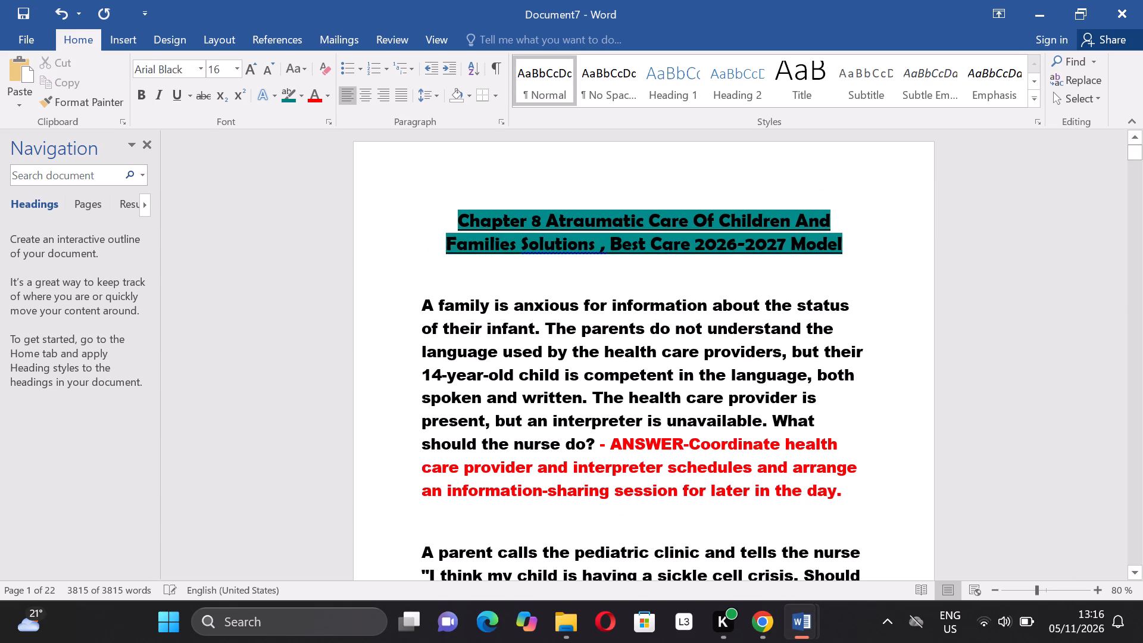
Save the finished document as a PDF in the BNN002 folder under the suggested file name, and close the published copy.
{"action": "scroll", "coordinate": [614, 497], "scroll_direction": "down", "scroll_amount": 3}
{"action": "scroll", "coordinate": [614, 497], "scroll_direction": "up", "scroll_amount": 11}
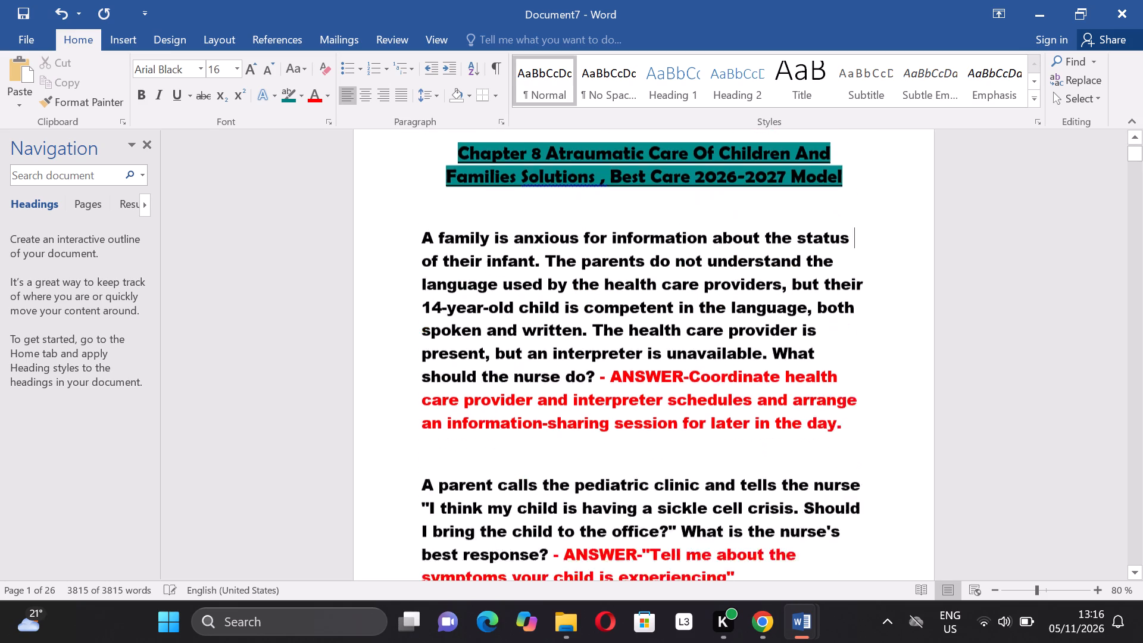
{"action": "scroll", "coordinate": [614, 497], "scroll_direction": "up", "scroll_amount": 13}
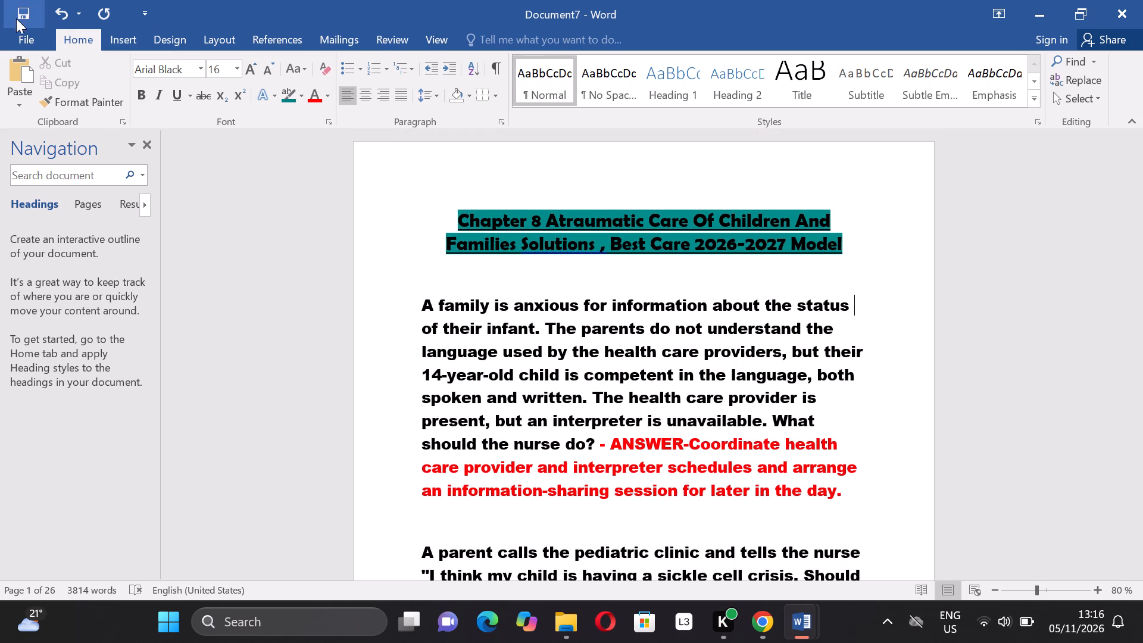
{"action": "left_click", "coordinate": [30, 34]}
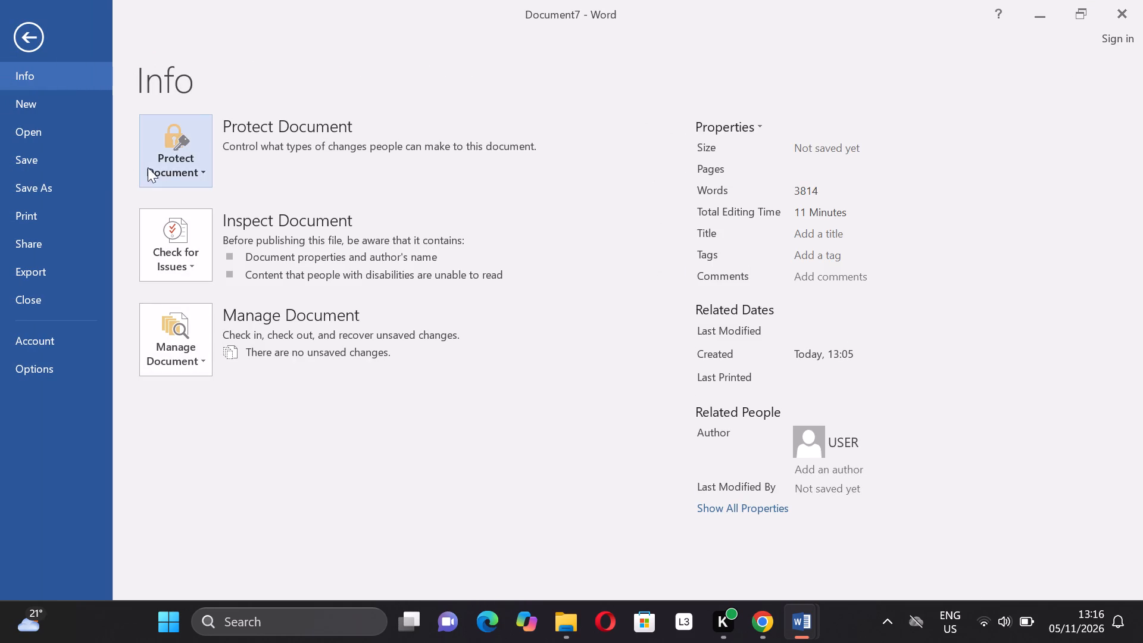
{"action": "left_click", "coordinate": [76, 181]}
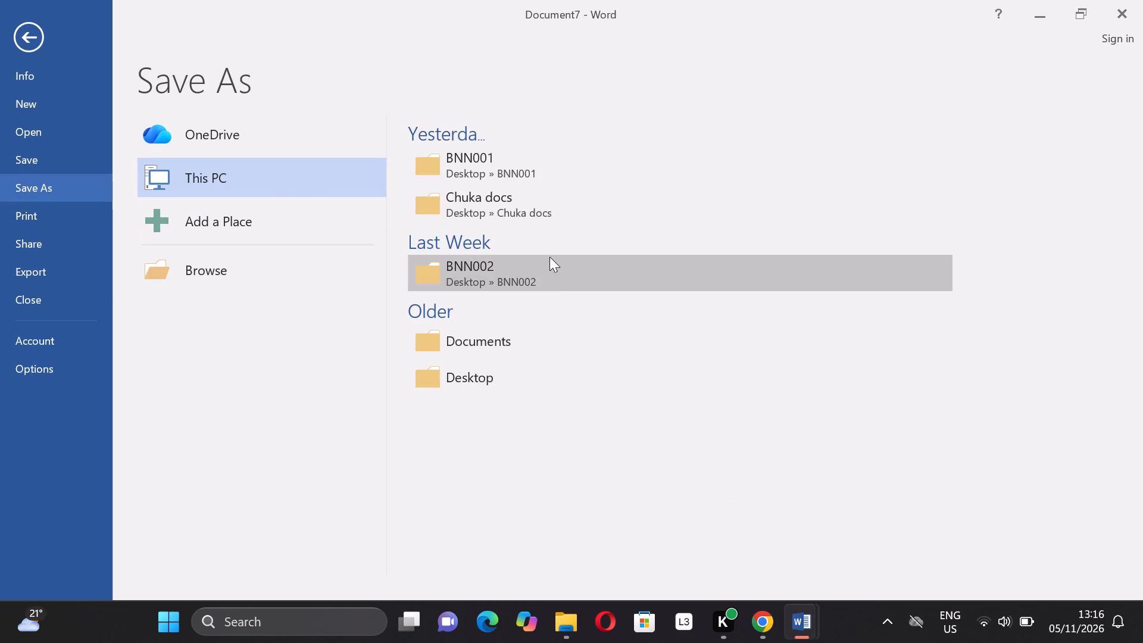
{"action": "left_click", "coordinate": [553, 271]}
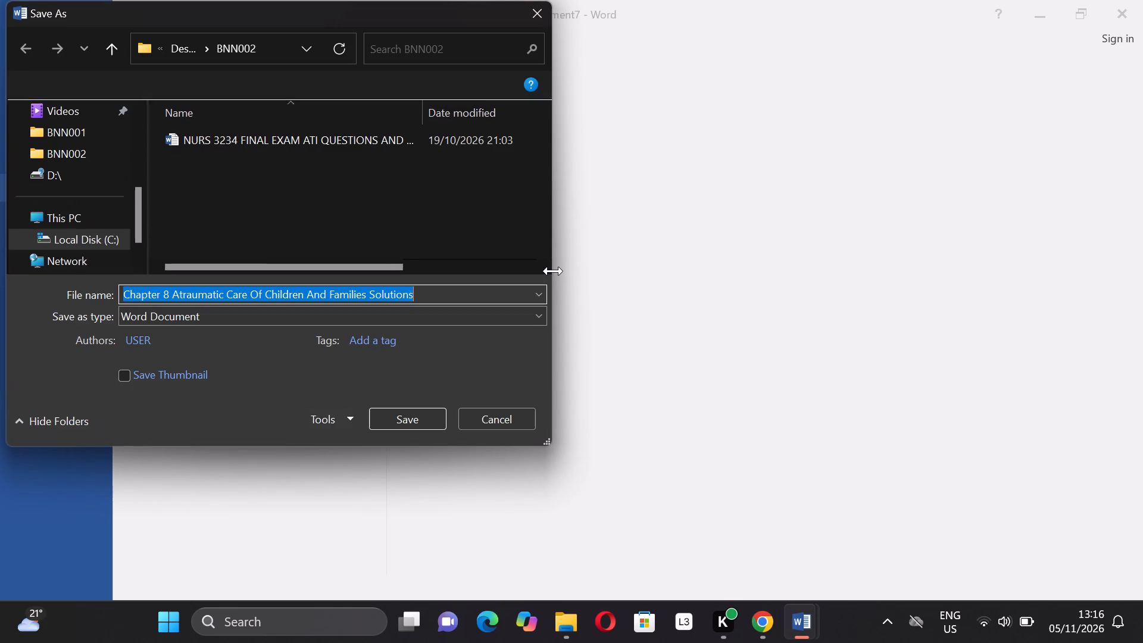
{"action": "left_click", "coordinate": [339, 312]}
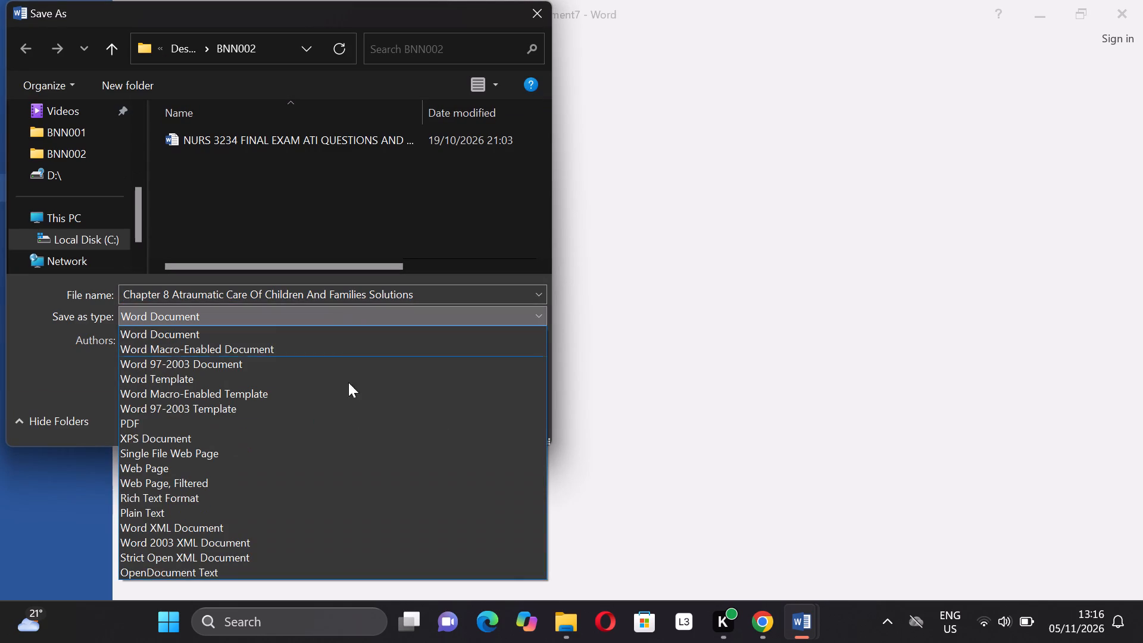
{"action": "left_click", "coordinate": [307, 428]}
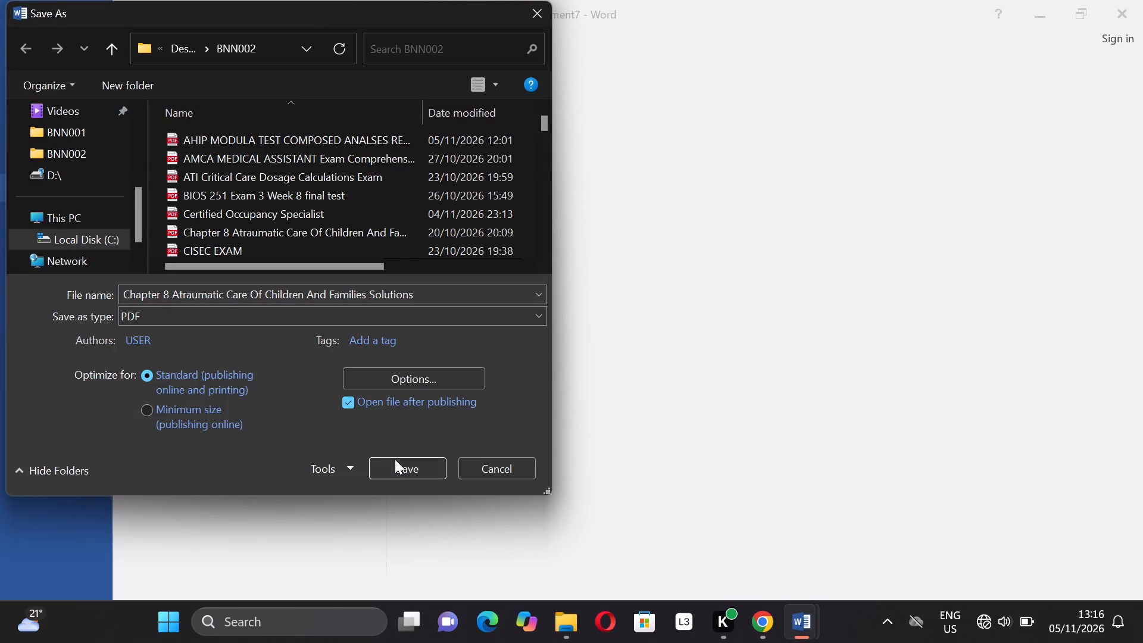
{"action": "left_click", "coordinate": [396, 463]}
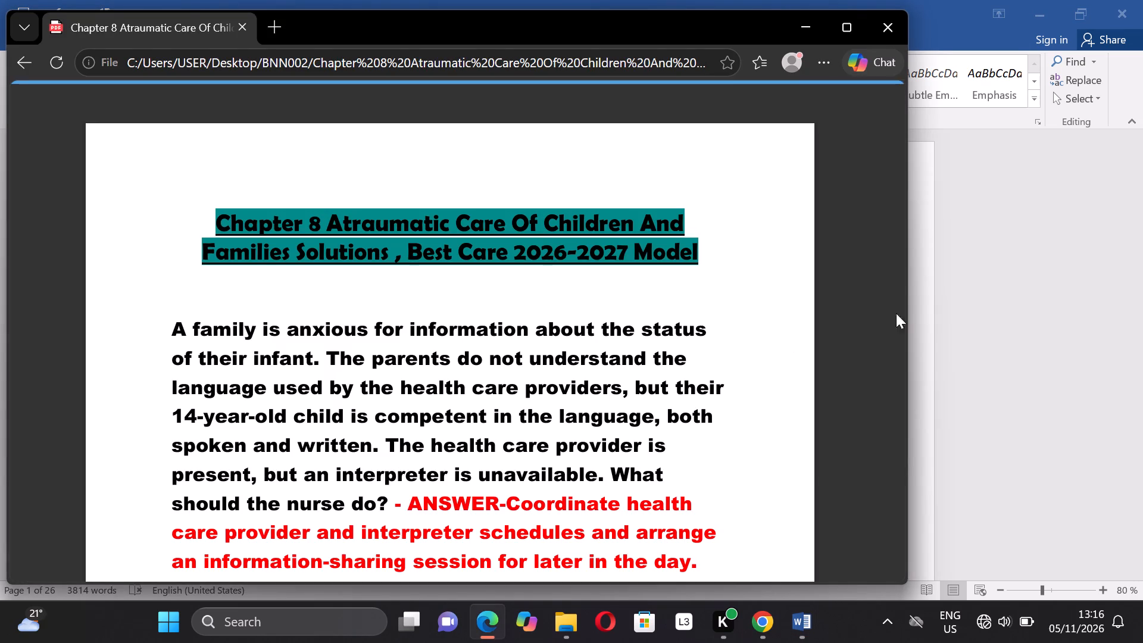
{"action": "left_click", "coordinate": [892, 22]}
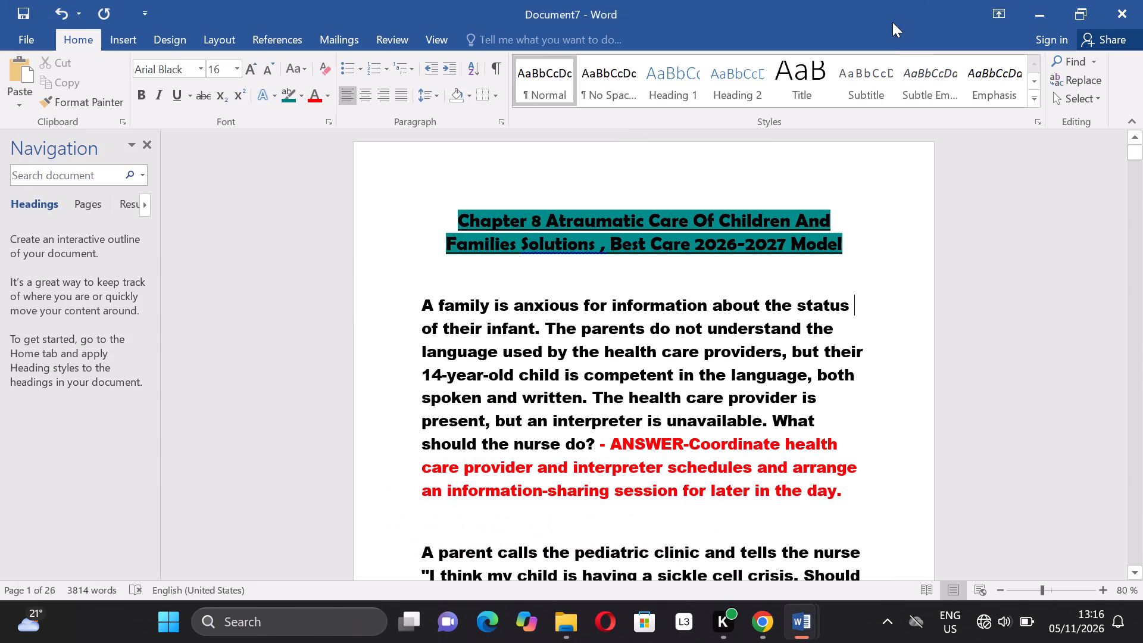
Close the Word document without saving its changes.
{"action": "left_click", "coordinate": [1122, 11]}
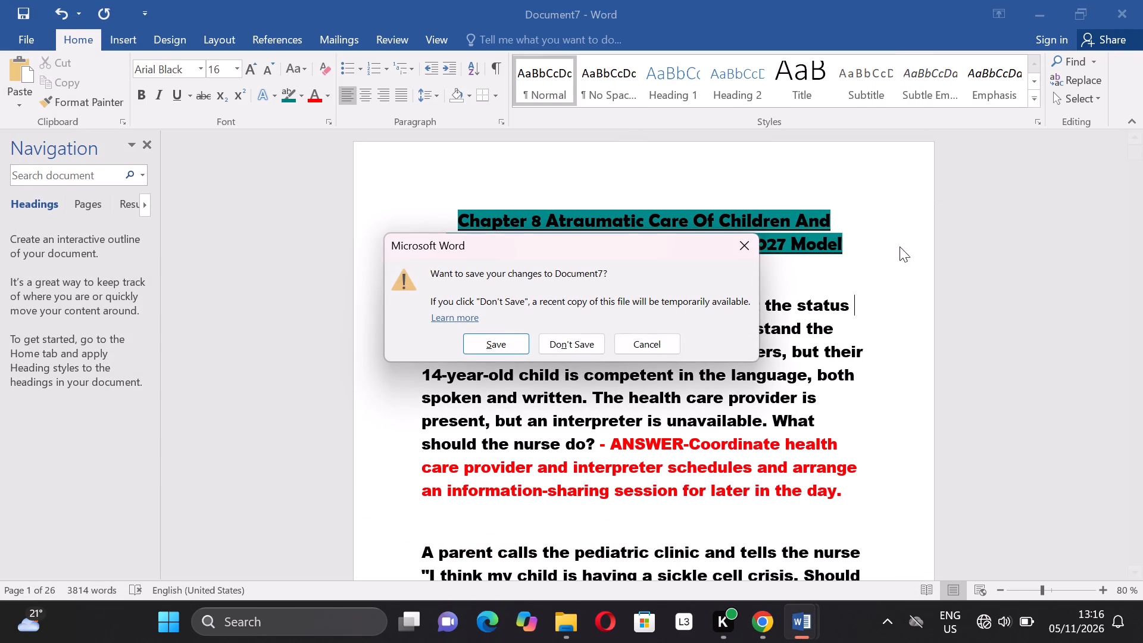
{"action": "left_click", "coordinate": [583, 338]}
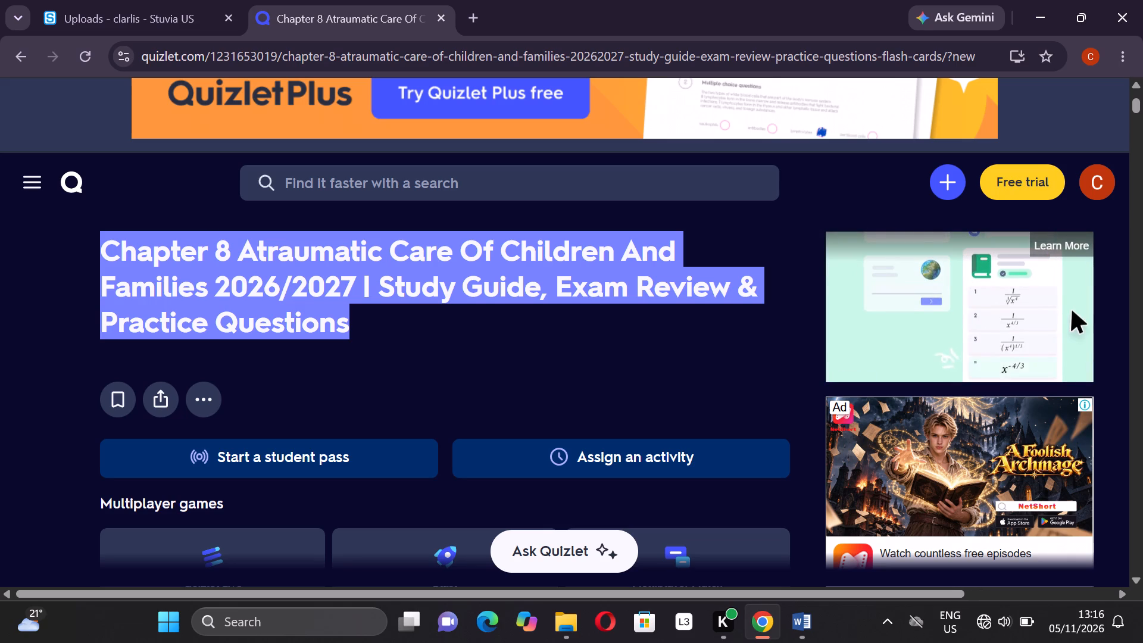
In Chrome, go back from the Chapter 8 Atraumatic Care Quizlet set to the previous page.
{"action": "left_click", "coordinate": [20, 60]}
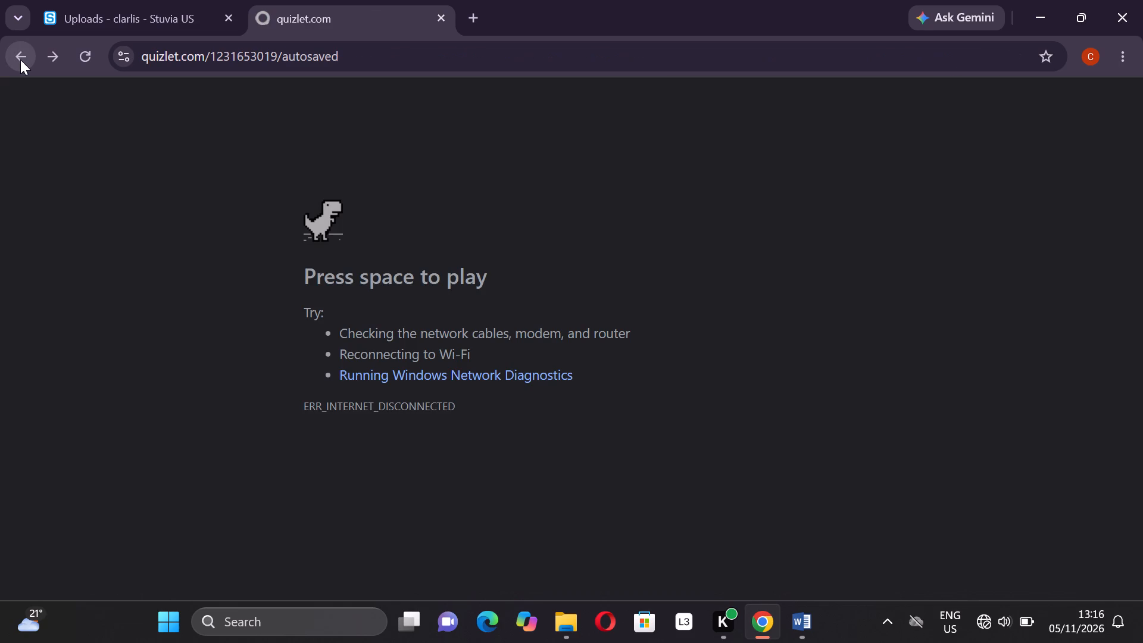